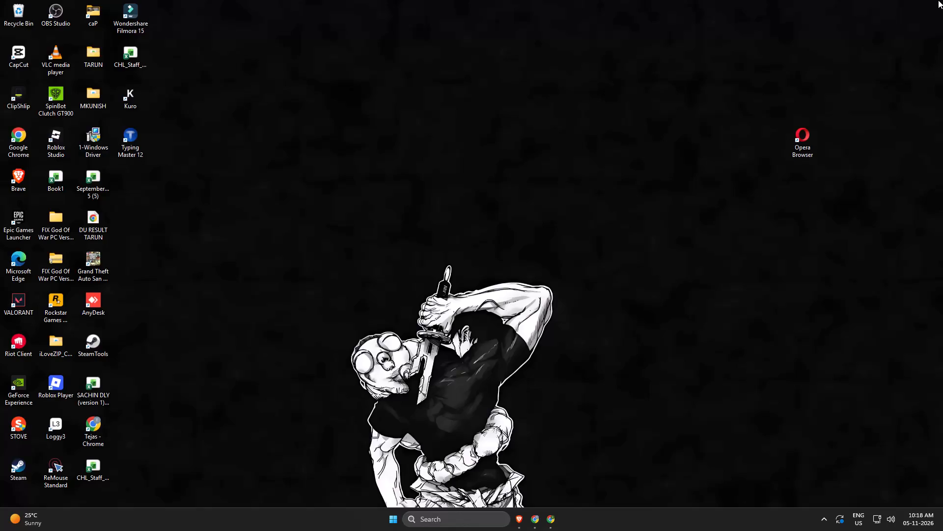
# Open the Meesho supplier panel, dismiss the sale opt-in pop-up and check the On Hold, Pending and Ready to Ship orders.
pyautogui.click(548, 518)
pyautogui.click(10, 100)
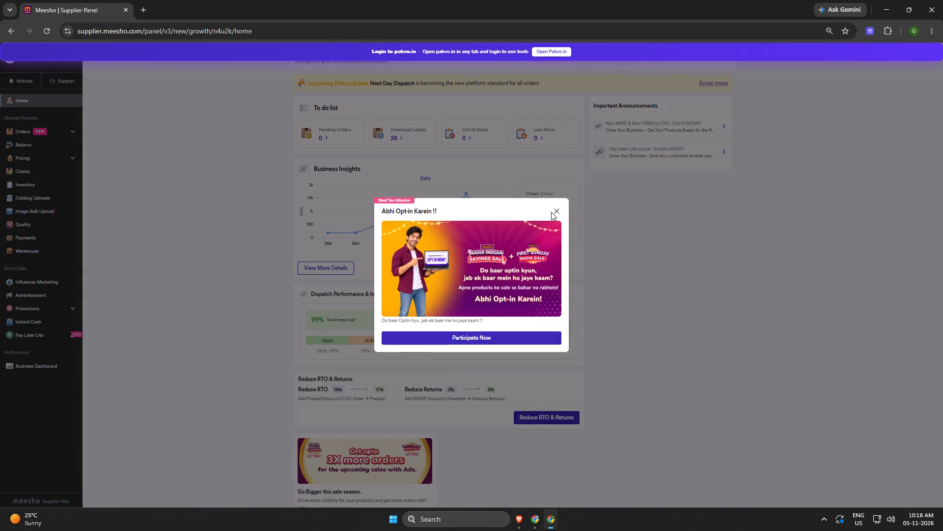
pyautogui.click(555, 211)
pyautogui.click(348, 135)
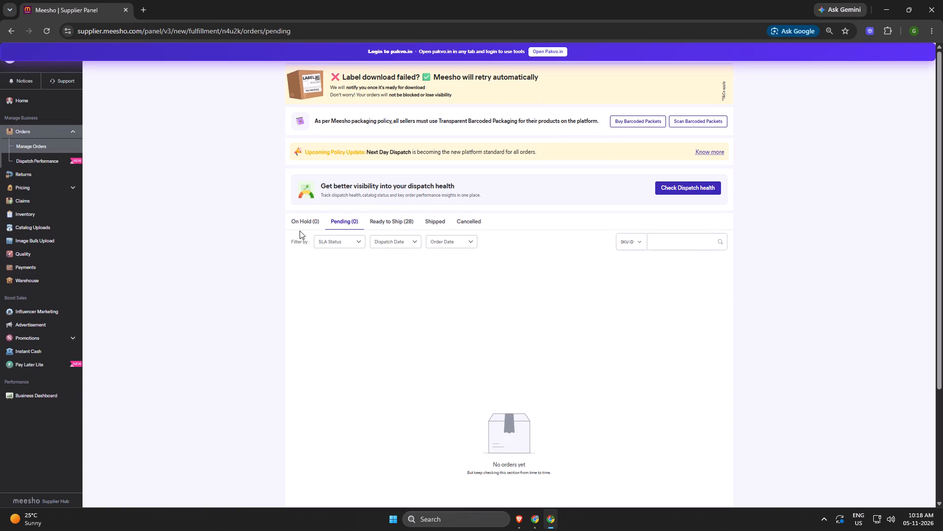
pyautogui.click(298, 224)
pyautogui.click(354, 216)
pyautogui.click(399, 215)
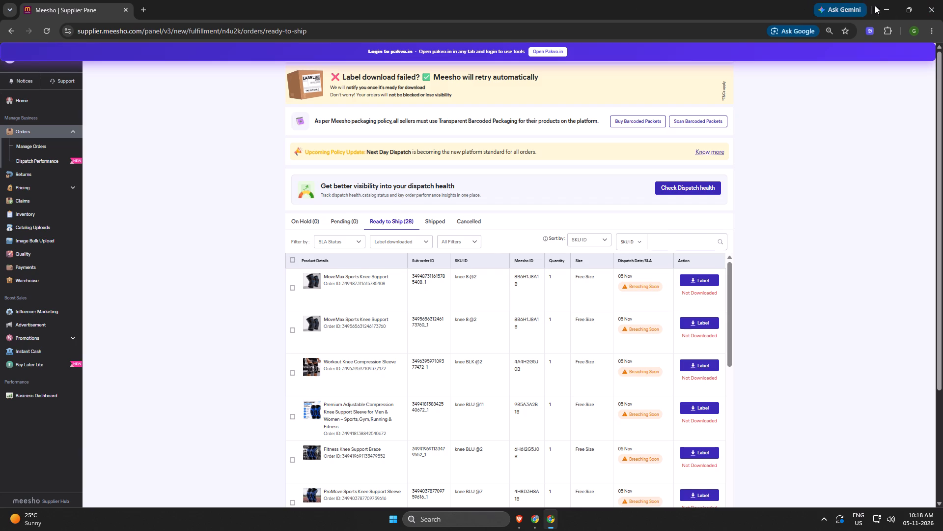
# Reopen the supplier panel through the Gekko Chrome profile and recheck its On Hold, Pending and Ready to Ship orders.
pyautogui.click(889, 3)
pyautogui.doubleClick(29, 143)
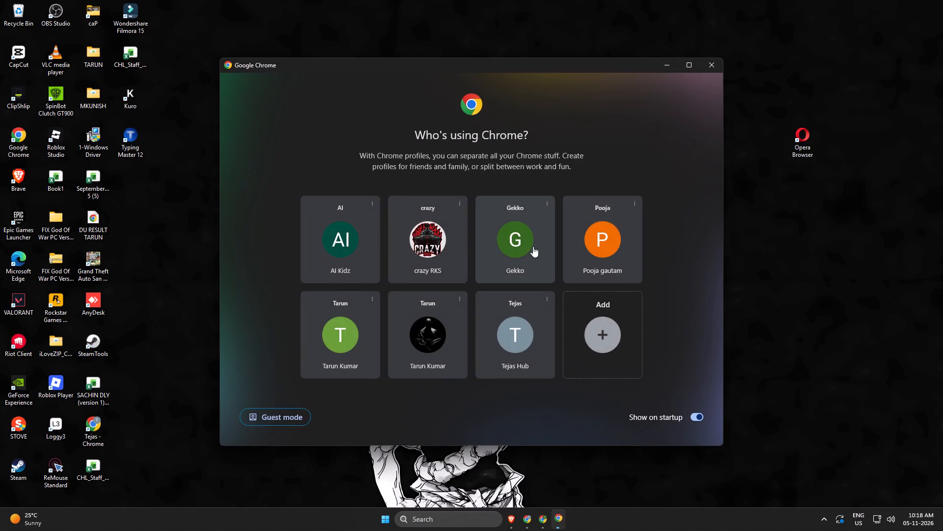
pyautogui.click(520, 262)
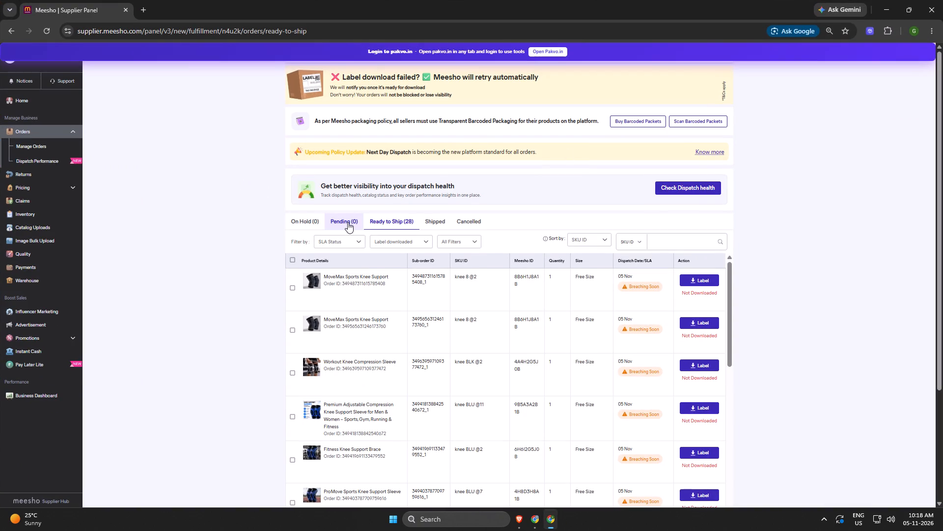
pyautogui.click(306, 223)
pyautogui.click(339, 221)
pyautogui.click(391, 223)
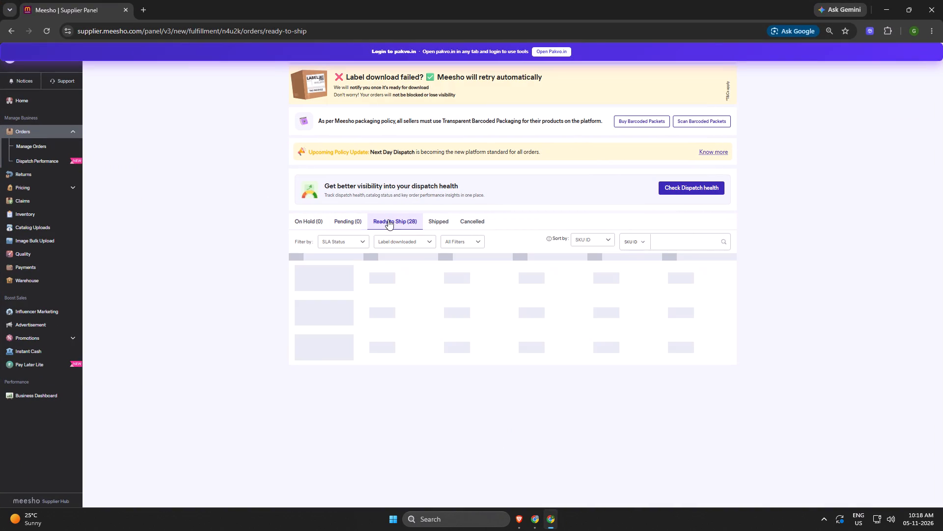
# Return to Home, dismiss its pop-up and review the orders listed under the Download Labels to-do item.
pyautogui.click(54, 91)
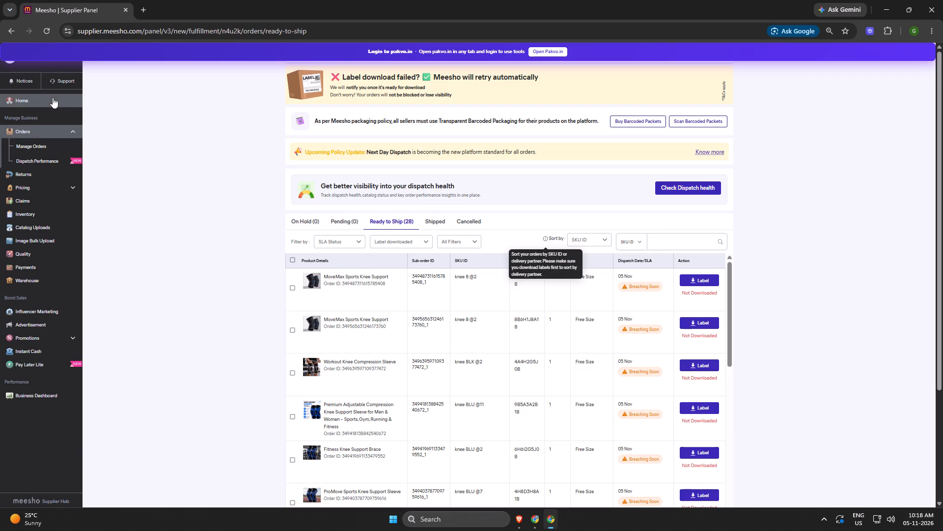
pyautogui.click(53, 97)
pyautogui.click(558, 211)
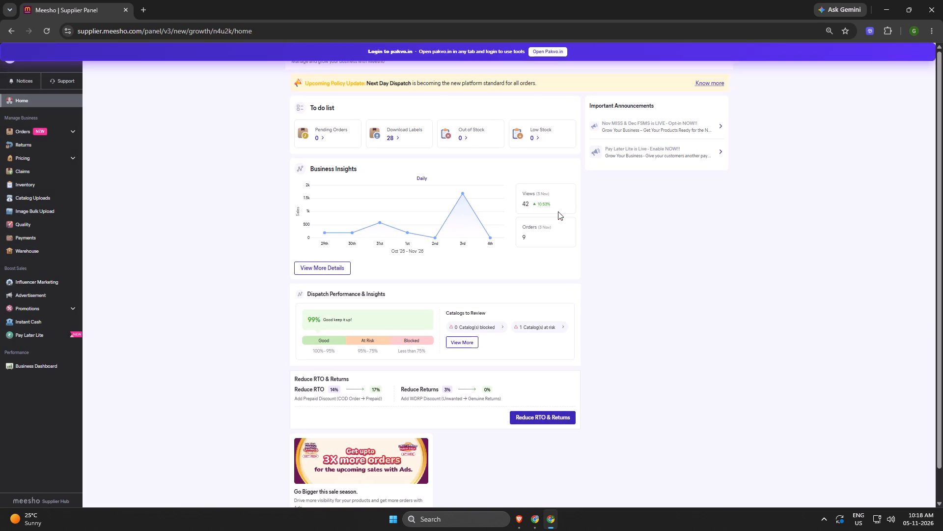
pyautogui.click(390, 143)
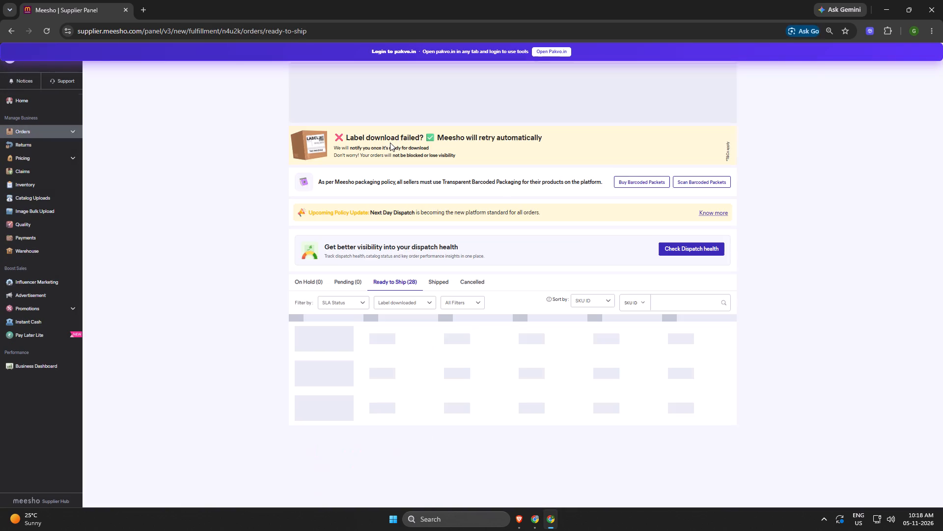
pyautogui.scroll(-4, 239, 338)
pyautogui.scroll(-4, 511, 344)
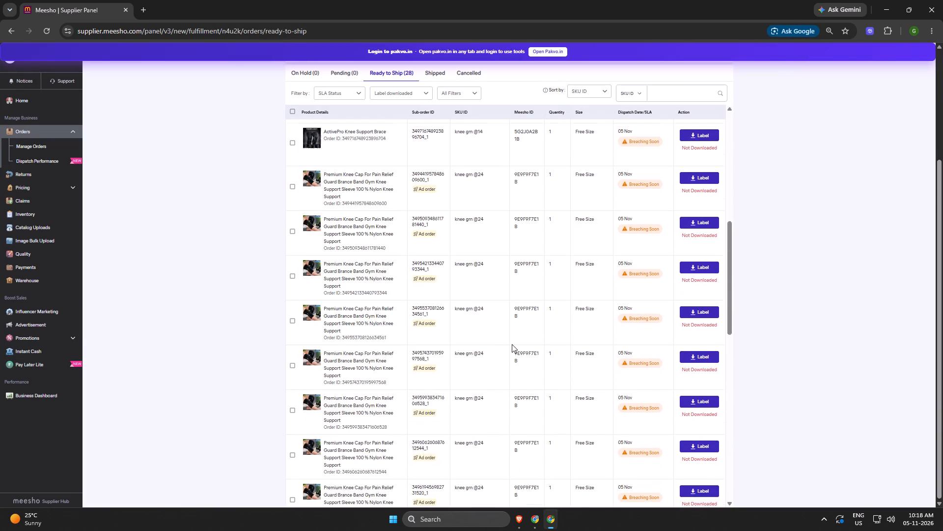
pyautogui.scroll(-11, 512, 344)
pyautogui.scroll(13, 512, 344)
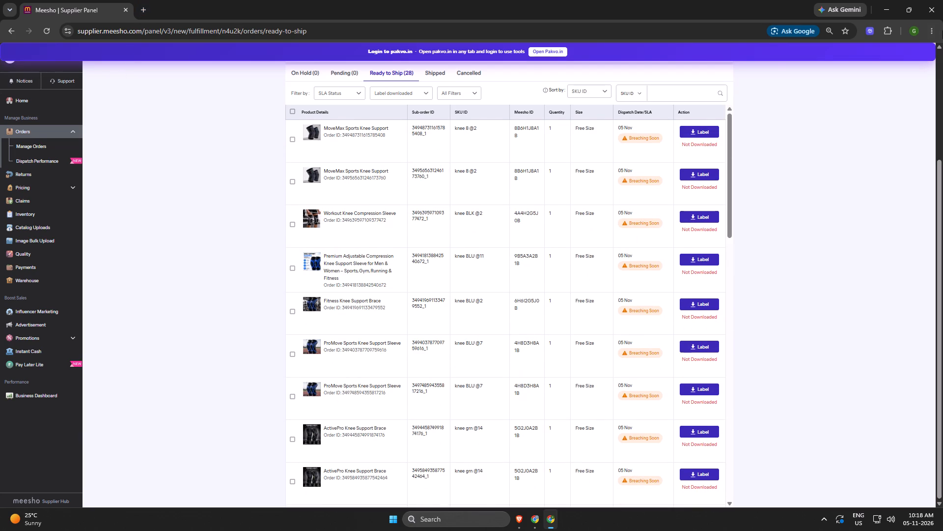
# View the details of the second live ad campaign in Advertisement, including its Orthopedic Knee Support catalog information.
pyautogui.click(42, 327)
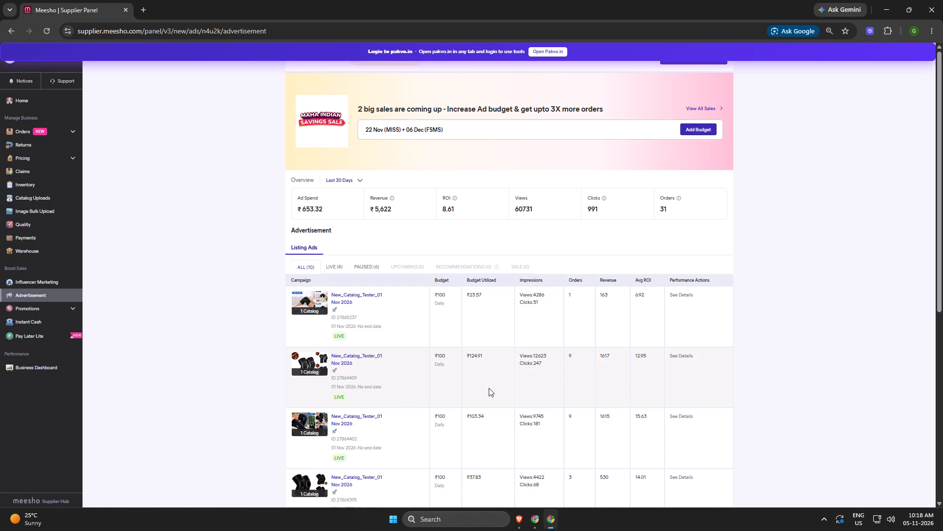
pyautogui.click(684, 358)
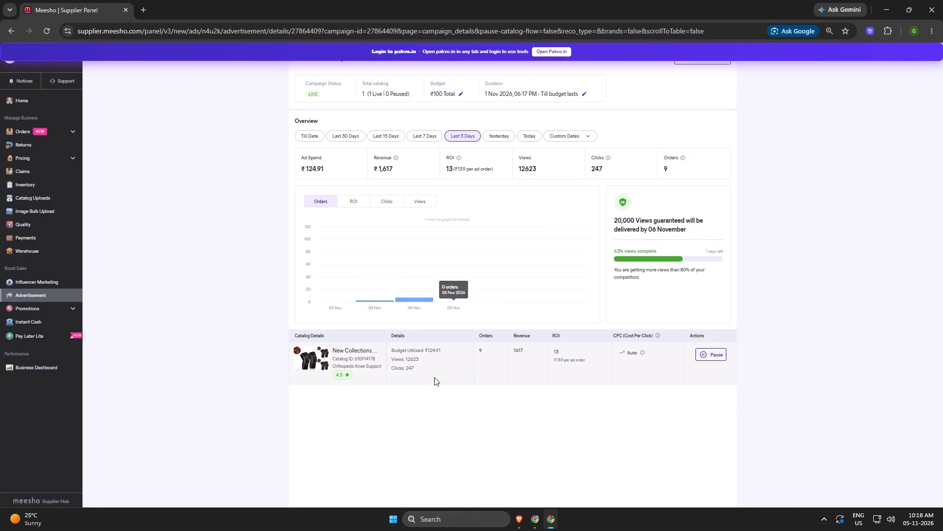
pyautogui.click(311, 366)
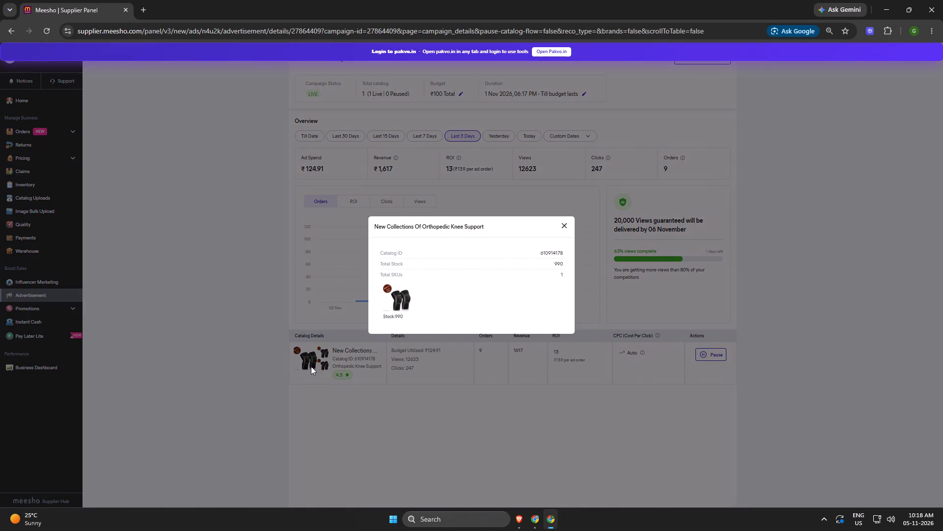
pyautogui.click(566, 227)
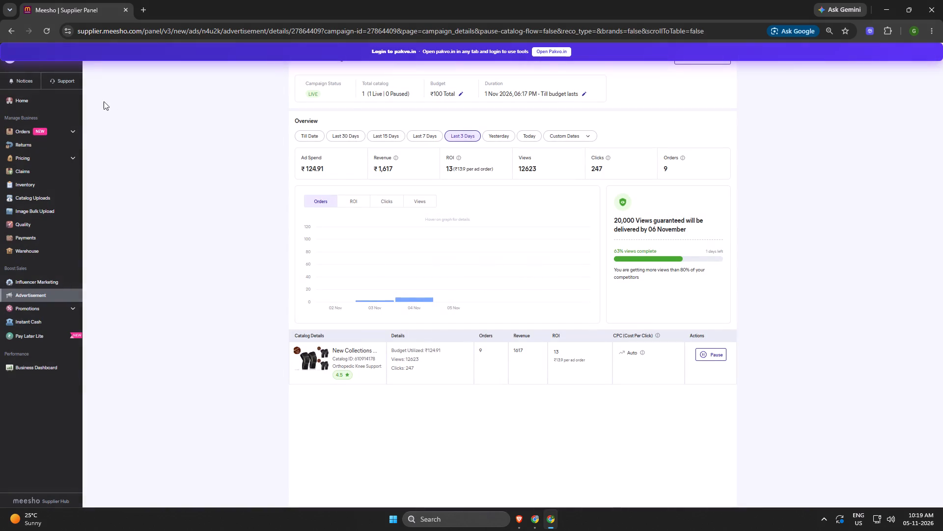
# Return to Home, dismiss the opt-in pop-up and open the Download Labels to-do item.
pyautogui.click(31, 100)
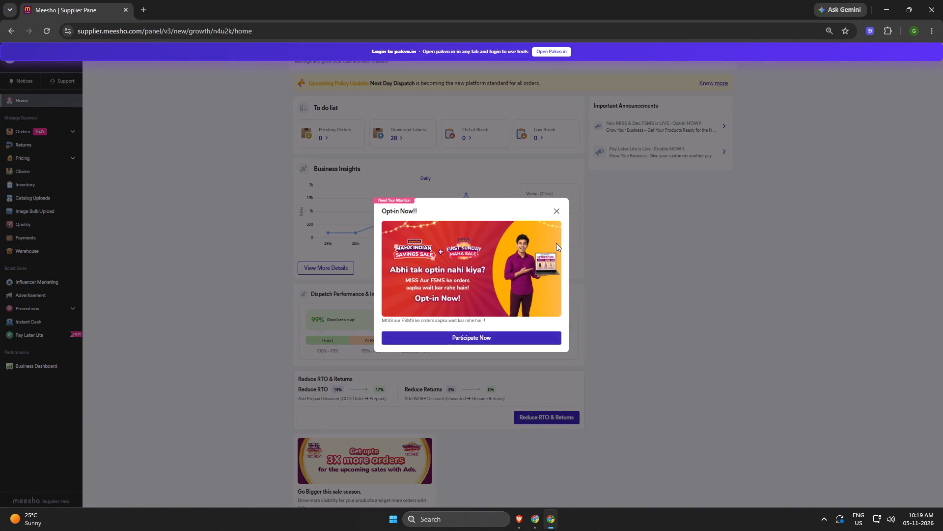
pyautogui.click(555, 211)
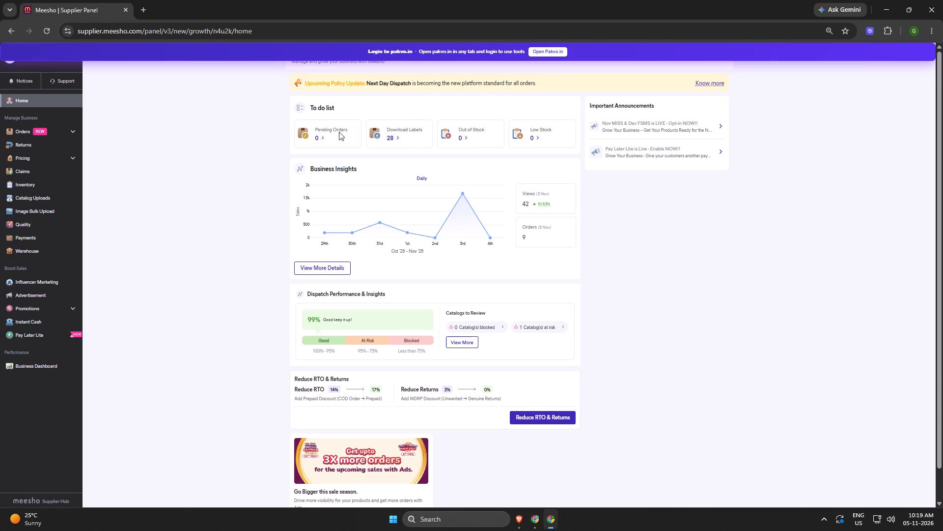
pyautogui.click(423, 134)
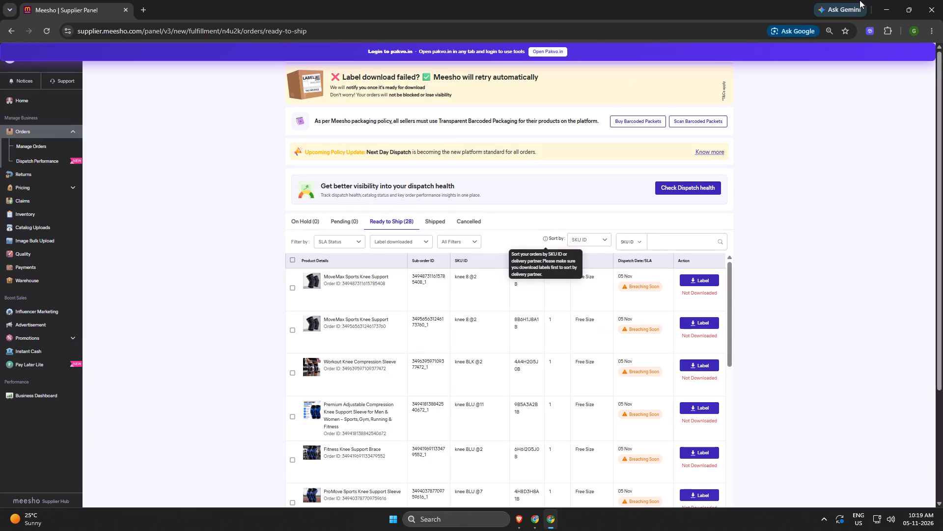
# Switch to the other Chrome window's Meesho supplier account and check its Pending and On Hold orders.
pyautogui.click(529, 518)
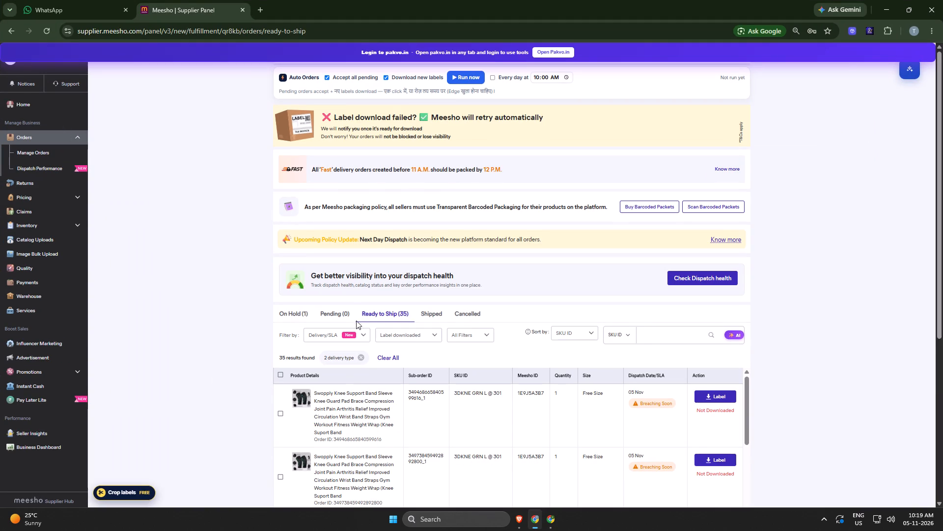
pyautogui.click(348, 314)
pyautogui.click(295, 313)
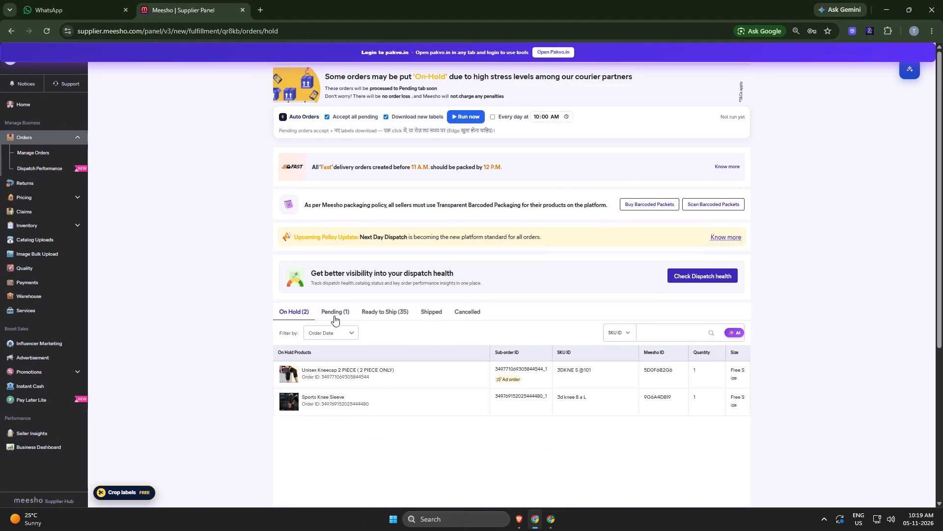
# Accept the pending KNEXOR Sports Knee Compression Sleeve order with SKU 3DKNE BLK @ 601.
pyautogui.click(339, 314)
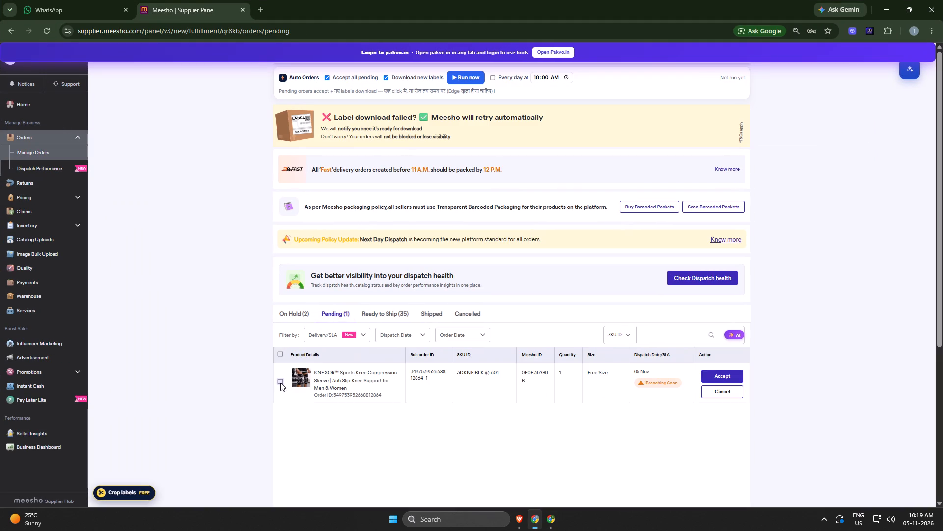
pyautogui.click(280, 383)
pyautogui.click(916, 496)
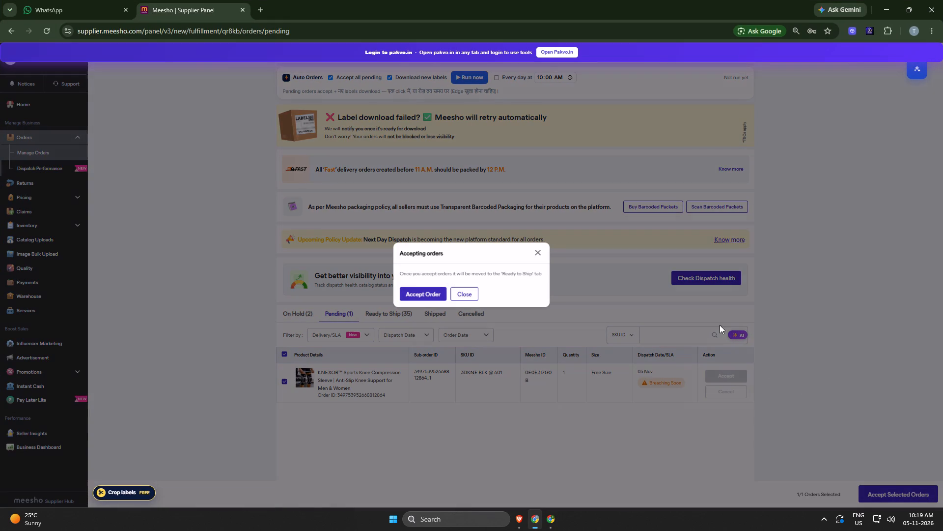
pyautogui.click(419, 288)
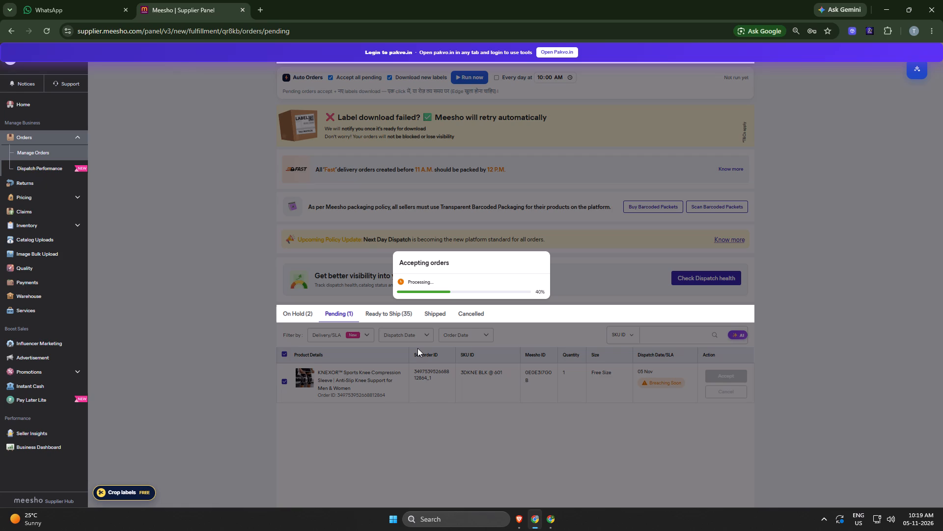
pyautogui.click(403, 317)
pyautogui.click(337, 316)
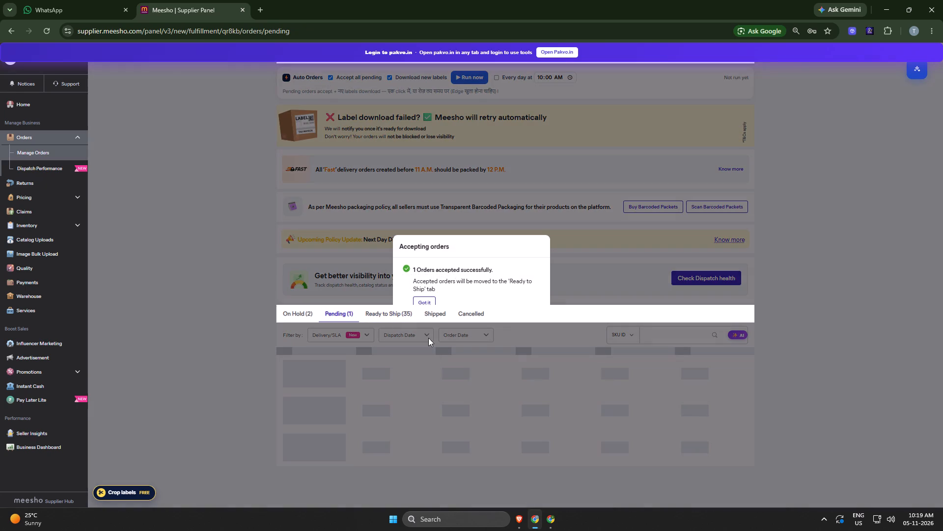
pyautogui.click(424, 300)
# Recheck the Ready to Ship, Pending and On Hold order lists after accepting the order.
pyautogui.click(399, 309)
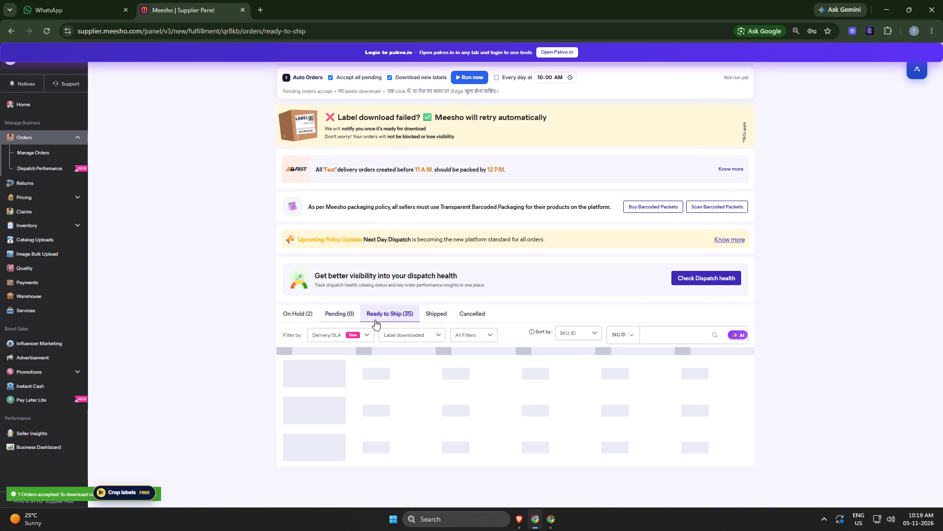
pyautogui.click(345, 317)
pyautogui.click(287, 319)
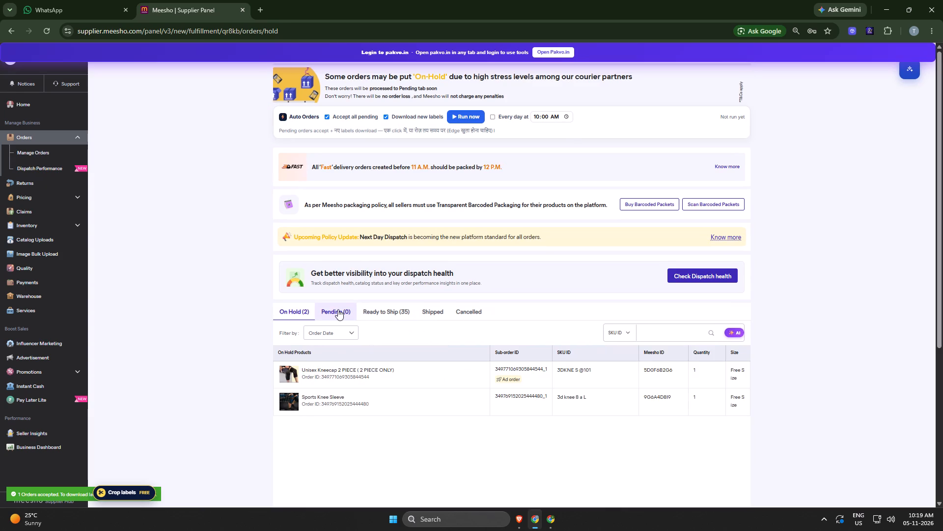
pyautogui.click(338, 309)
pyautogui.click(388, 306)
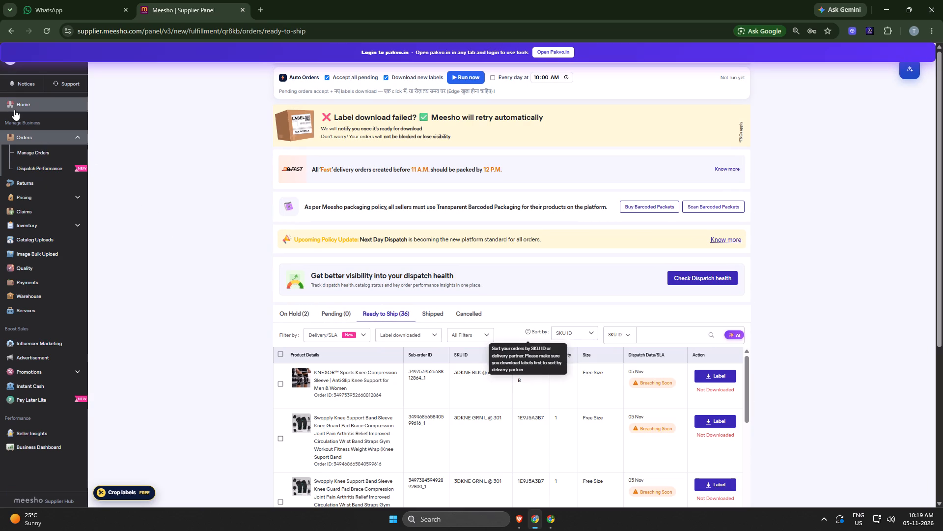
# Open the Download Labels to-do item from Home and select the two orders with SKU 3DKNE GRN L @ 301.
pyautogui.click(14, 110)
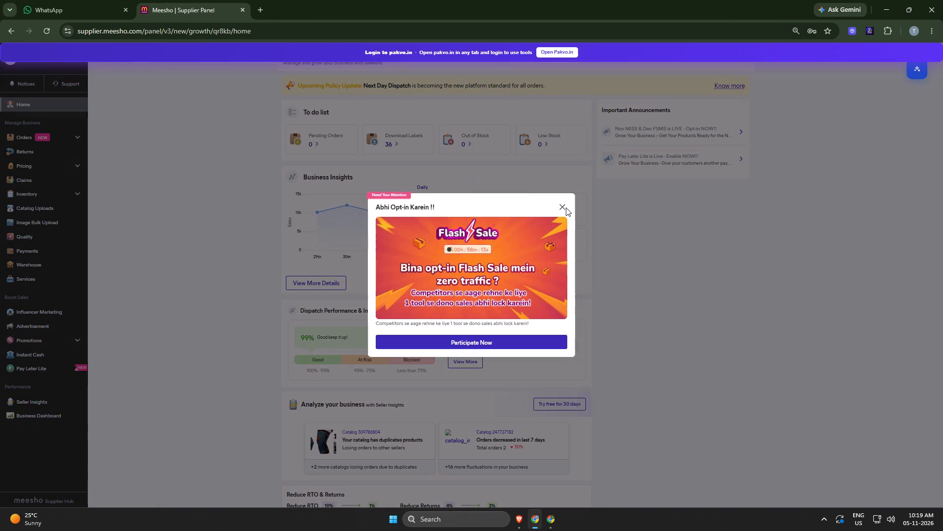
pyautogui.click(564, 206)
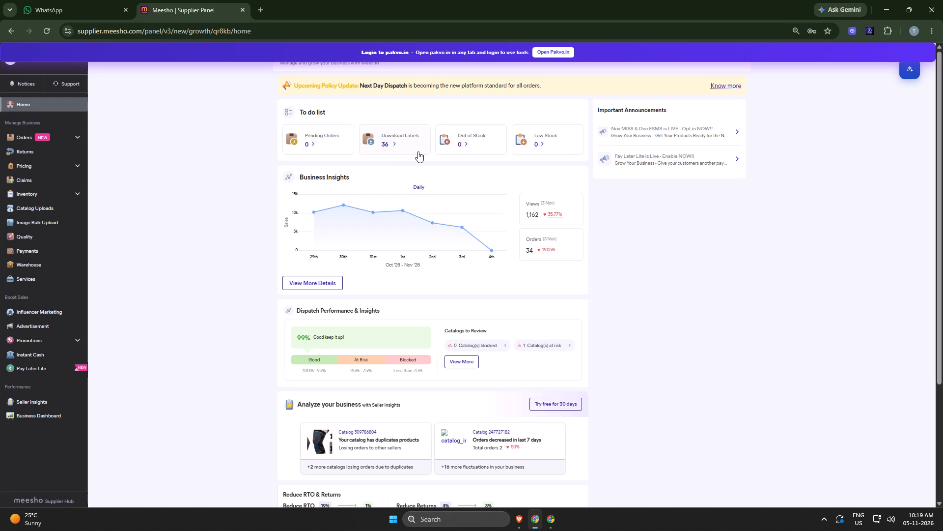
pyautogui.click(418, 151)
pyautogui.scroll(-2, 249, 316)
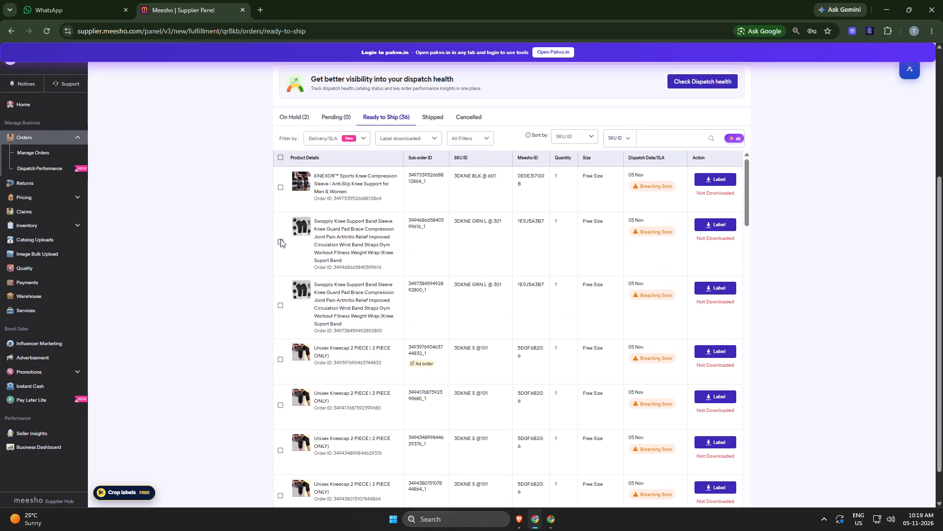
pyautogui.click(280, 239)
pyautogui.click(282, 305)
pyautogui.scroll(-1, 301, 297)
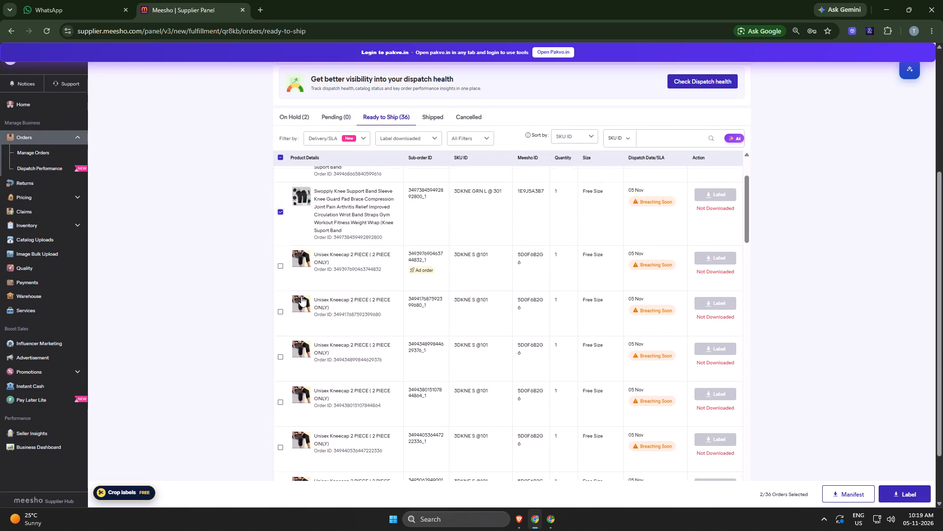
pyautogui.click(282, 262)
pyautogui.click(281, 303)
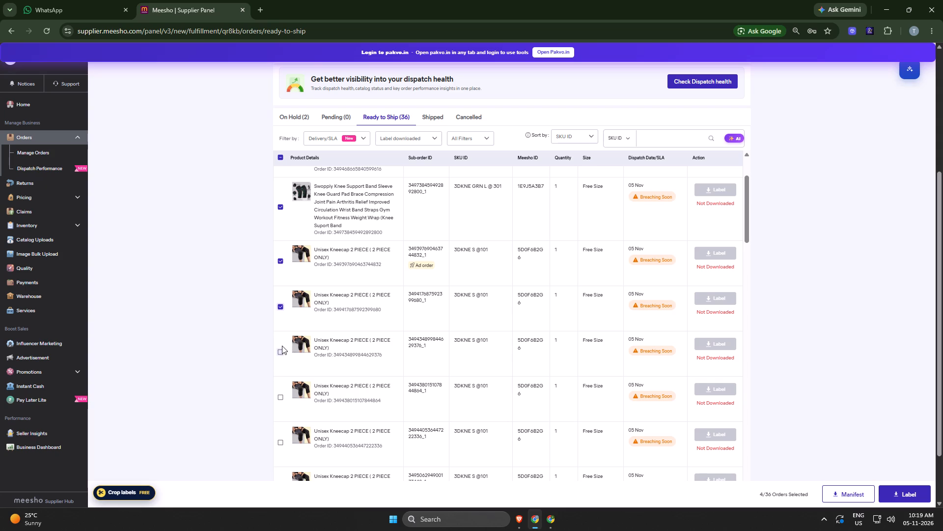
pyautogui.click(281, 354)
pyautogui.scroll(-1, 307, 344)
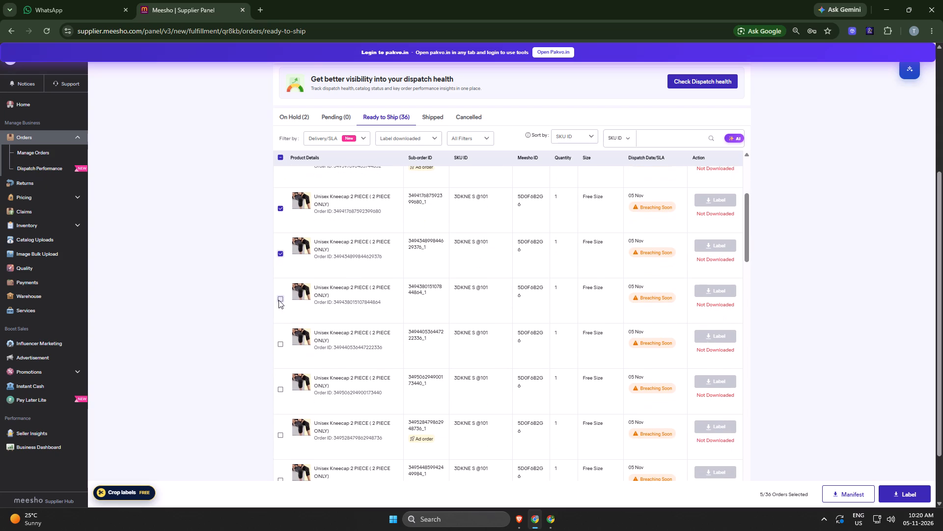
pyautogui.click(278, 300)
pyautogui.click(280, 340)
pyautogui.click(279, 393)
pyautogui.scroll(-1, 306, 341)
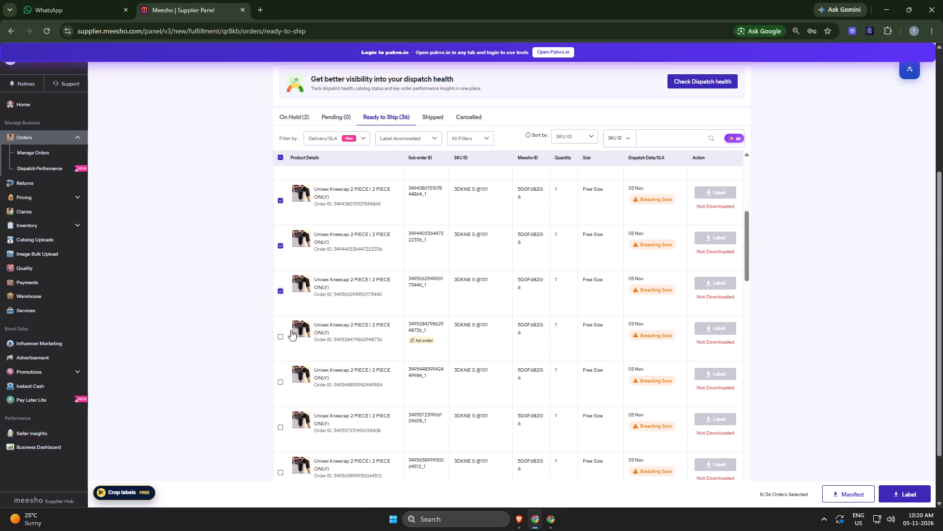
pyautogui.click(281, 336)
pyautogui.click(280, 381)
pyautogui.click(284, 429)
pyautogui.scroll(-2, 307, 389)
pyautogui.click(281, 279)
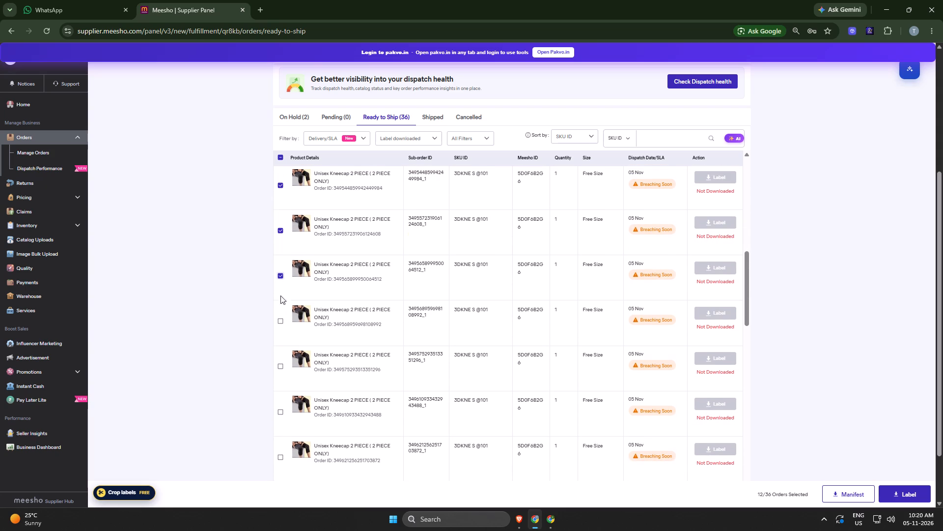
pyautogui.click(278, 320)
pyautogui.click(278, 366)
pyautogui.click(283, 409)
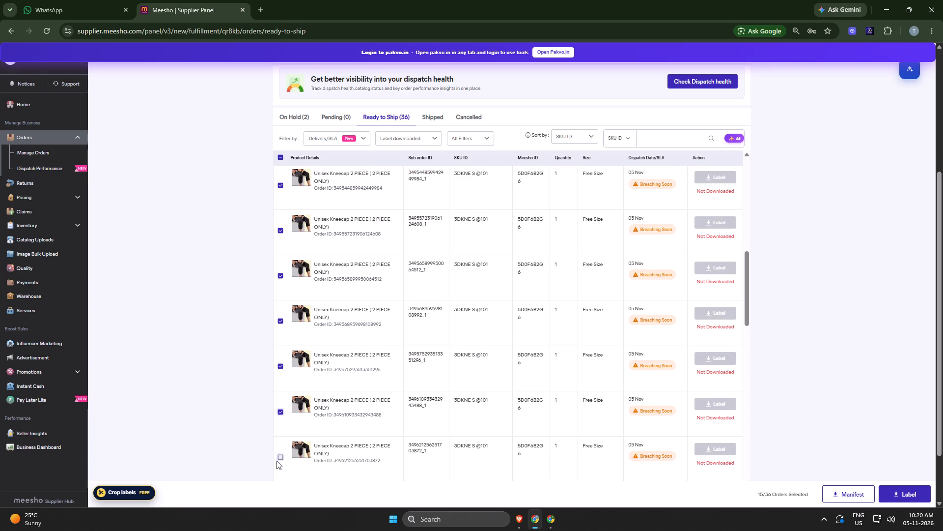
pyautogui.click(279, 456)
pyautogui.scroll(-3, 338, 355)
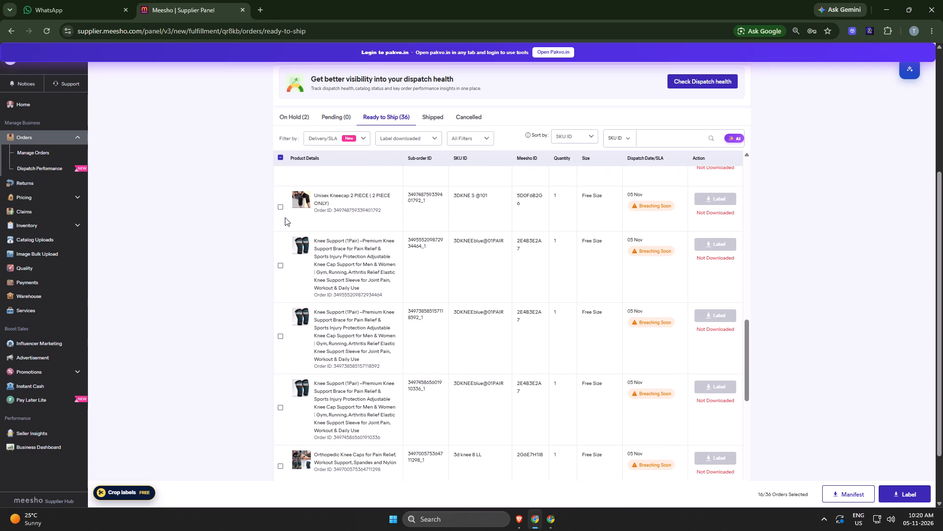
pyautogui.click(281, 211)
pyautogui.click(277, 208)
# Examine the rest of the Ready to Ship list below the kneecap orders for products and SKUs still unselected.
pyautogui.scroll(1, 373, 275)
pyautogui.scroll(-3, 373, 275)
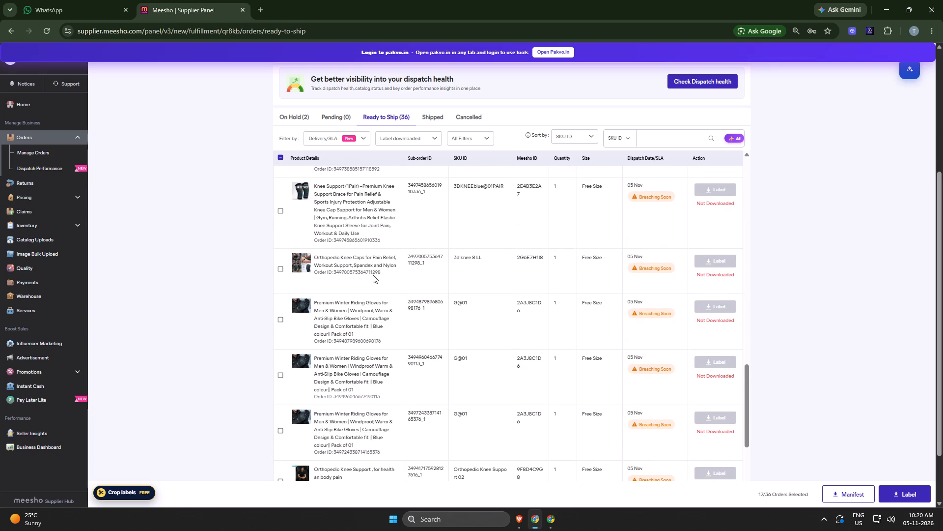
pyautogui.scroll(-3, 373, 275)
pyautogui.scroll(1, 373, 275)
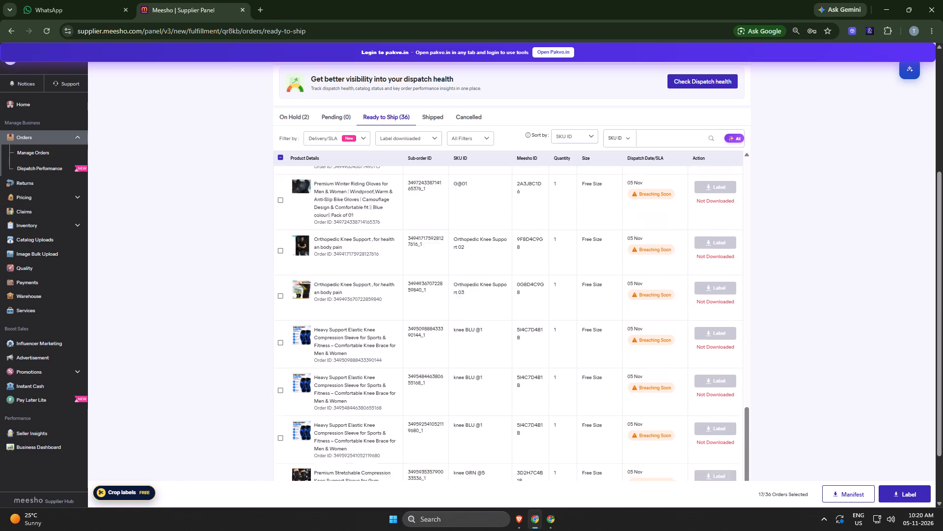
# Check the product image and select the two orders with SKUs Orthopedic Knee Support 02 and Orthopedic Knee Support 03.
pyautogui.click(307, 277)
pyautogui.click(224, 295)
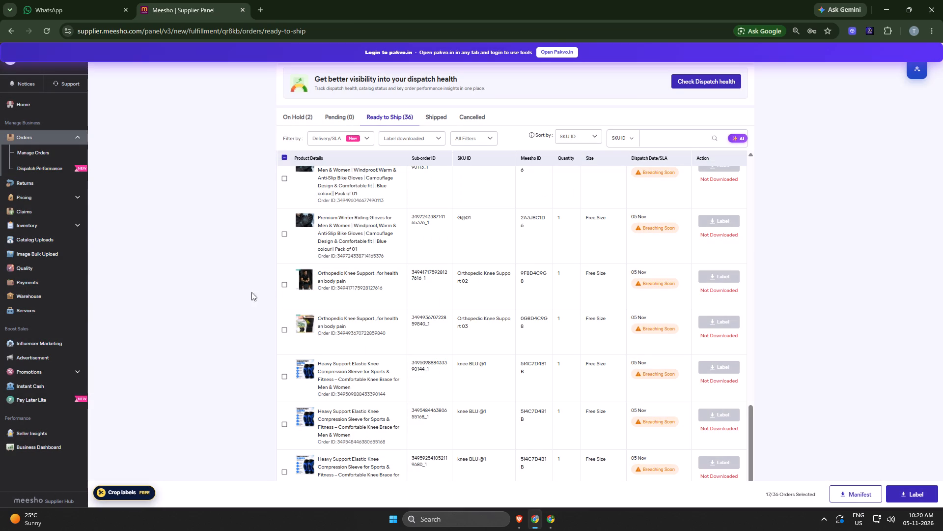
pyautogui.click(278, 285)
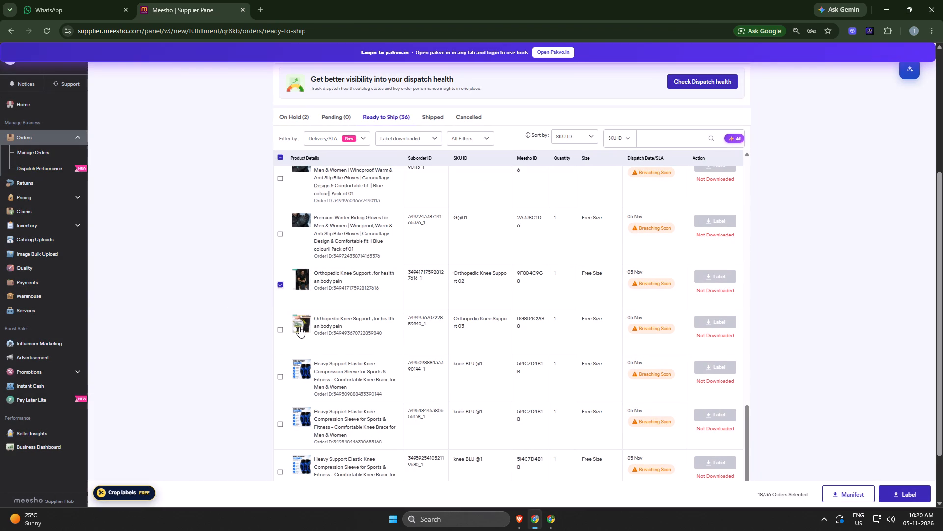
pyautogui.click(279, 328)
# View the product image of the Premium Stretchable Compression Knee Support Sleeve order, SKU knee GRN @5, and select that order.
pyautogui.scroll(-2, 415, 352)
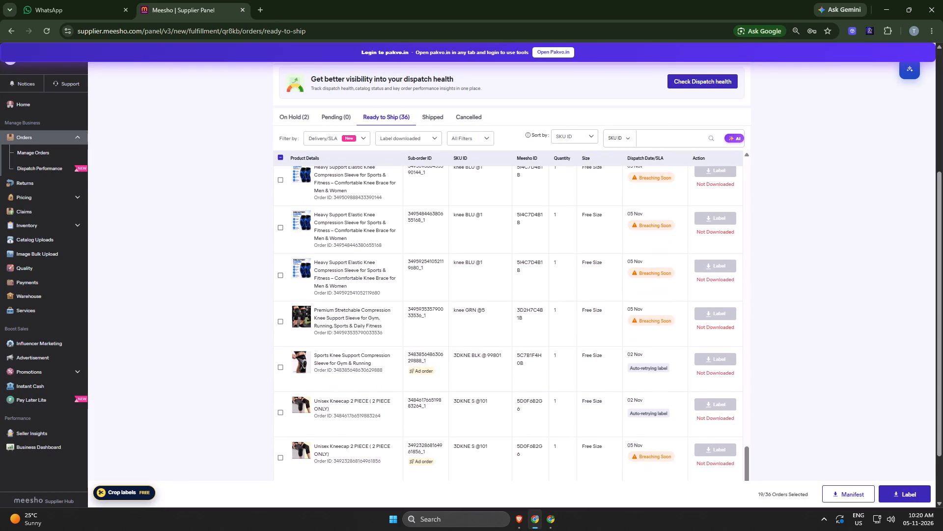
pyautogui.click(295, 320)
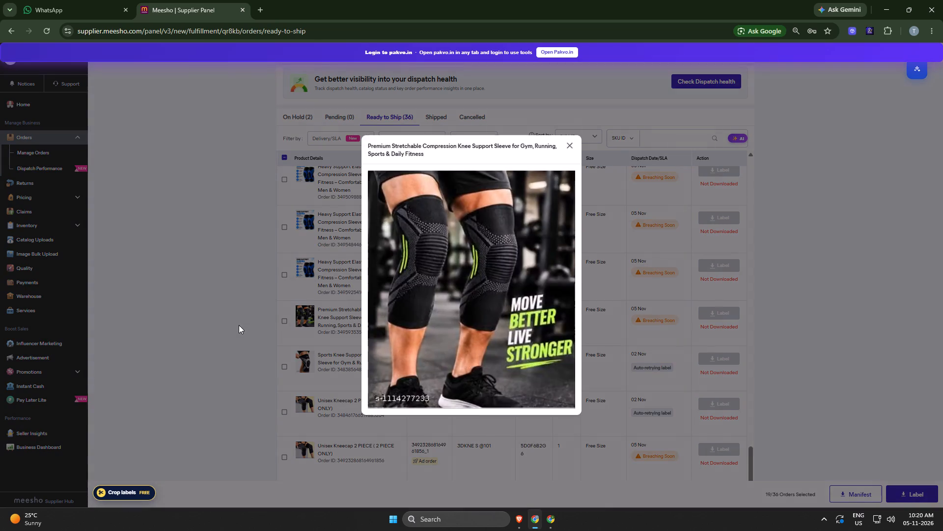
pyautogui.click(239, 325)
pyautogui.click(283, 321)
pyautogui.scroll(-1, 357, 336)
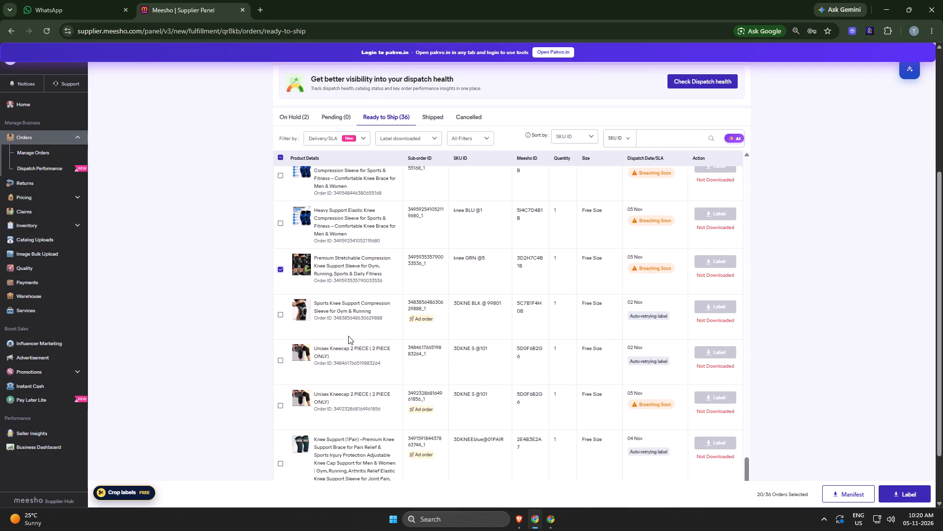
pyautogui.scroll(-1, 347, 336)
pyautogui.click(282, 293)
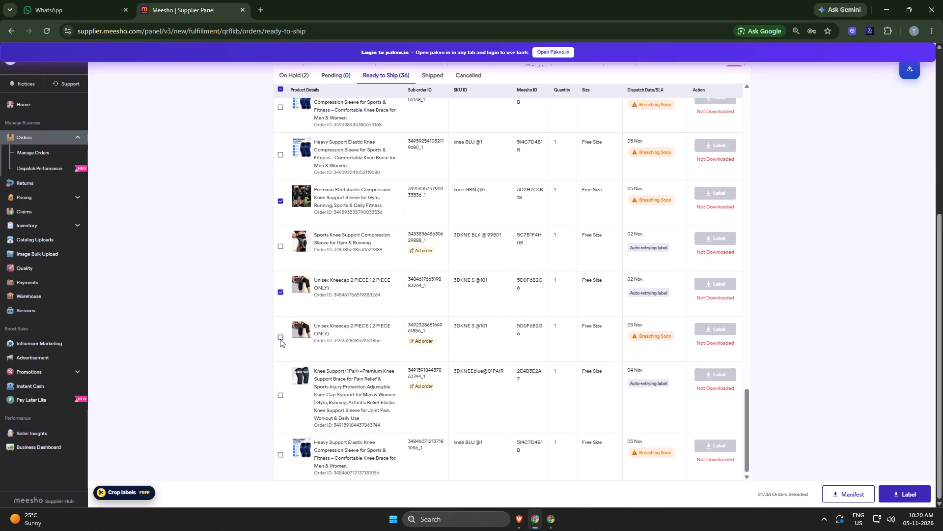
pyautogui.click(280, 339)
# Review the whole Ready to Ship list from its end back to its start, checking which orders are selected.
pyautogui.scroll(-1, 331, 339)
pyautogui.scroll(-1, 378, 347)
pyautogui.scroll(2, 375, 298)
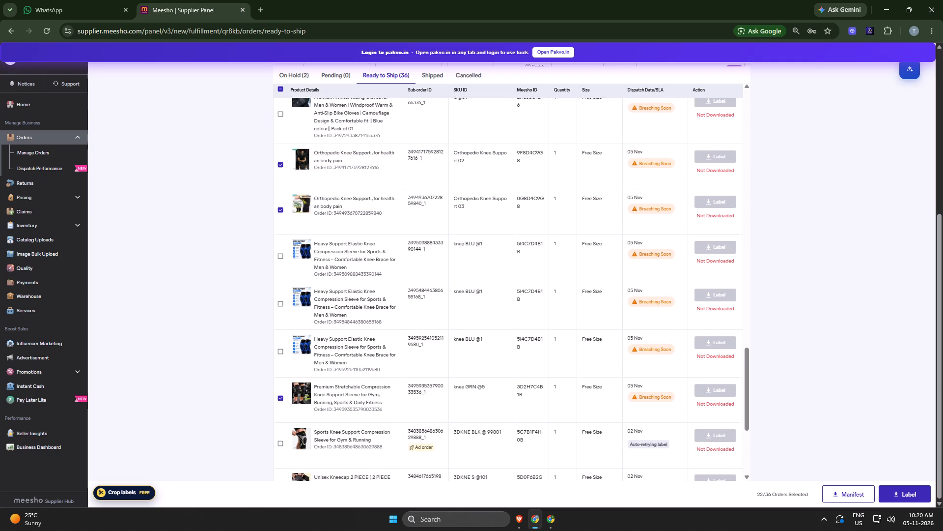
pyautogui.scroll(3, 375, 298)
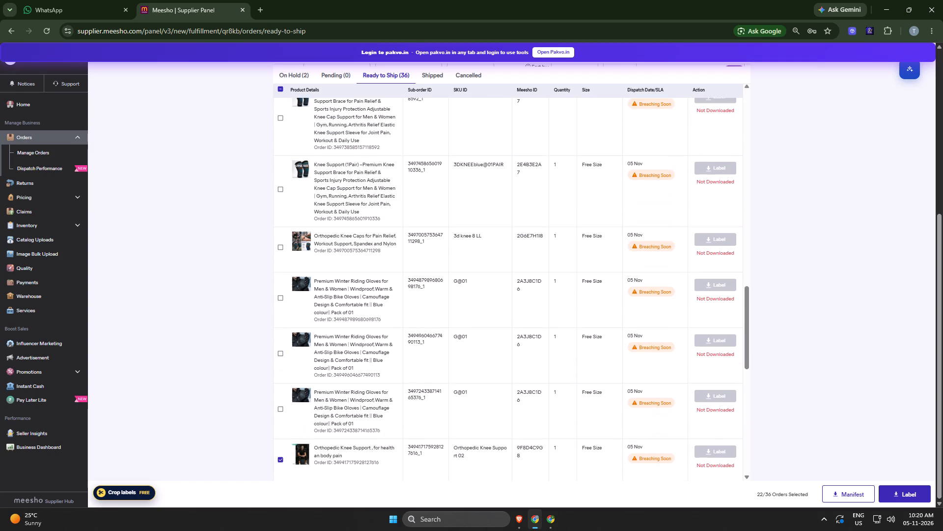
pyautogui.scroll(4, 375, 298)
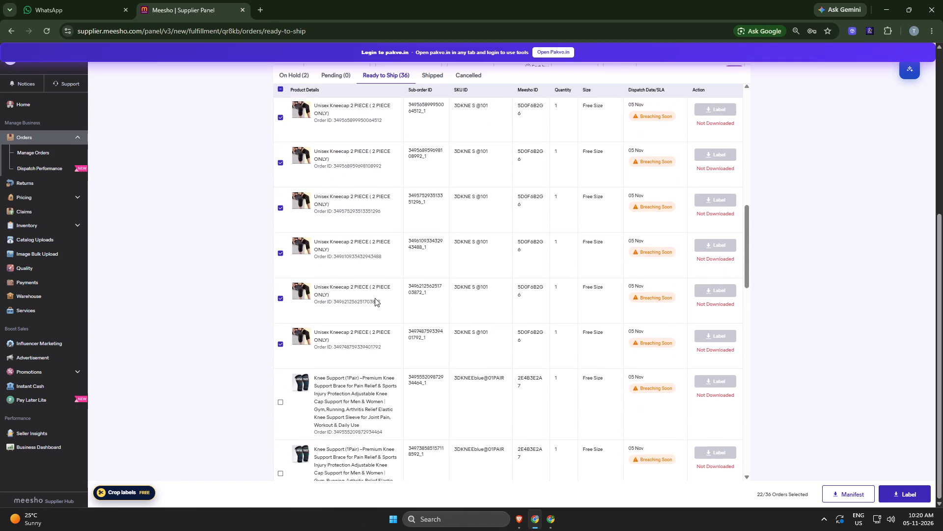
pyautogui.scroll(7, 375, 298)
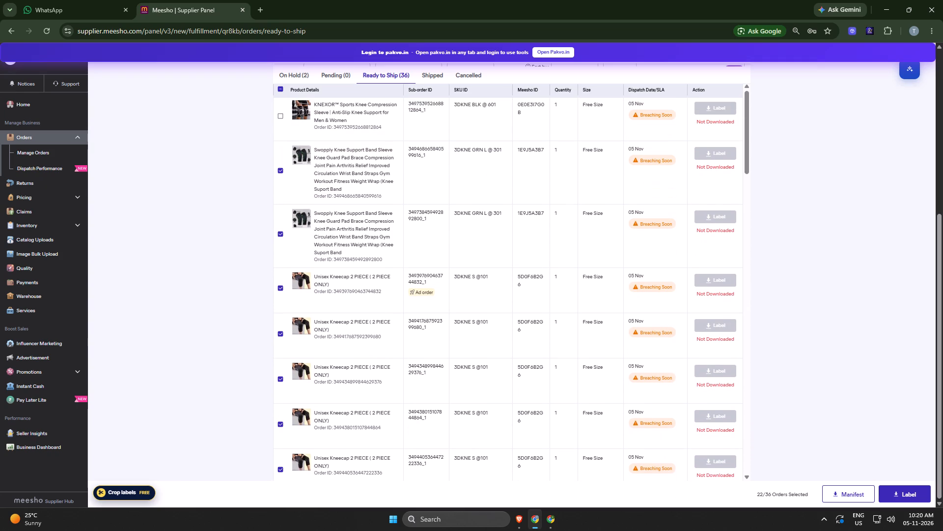
pyautogui.scroll(2, 375, 298)
# Generate the shipping labels for the selected Ready to Ship orders.
pyautogui.click(905, 494)
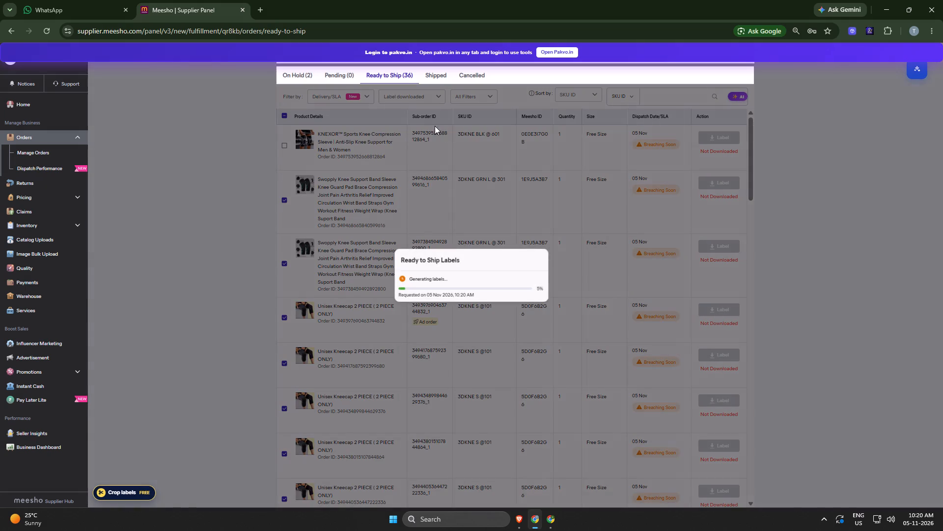
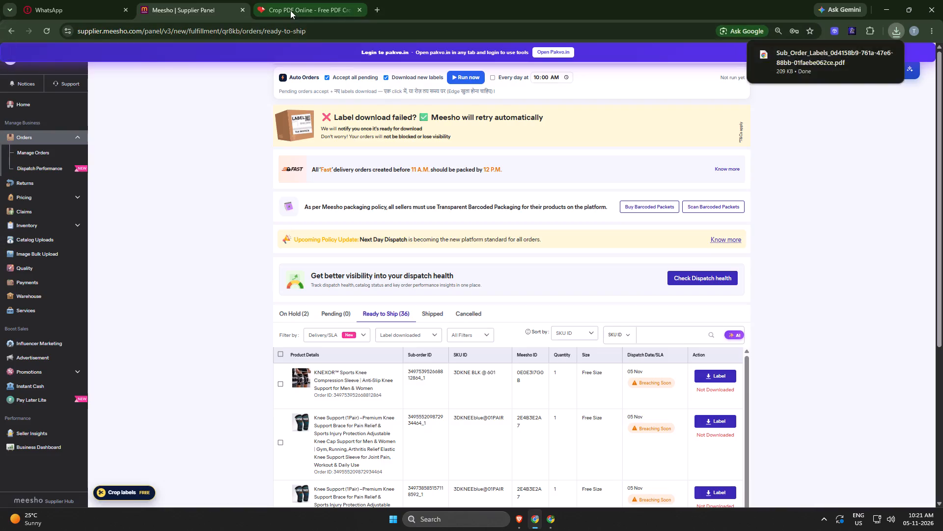
# Switch to the iLovePDF Crop PDF page and load the newly downloaded Sub_Order_Labels PDF into it.
pyautogui.click(290, 10)
pyautogui.click(899, 30)
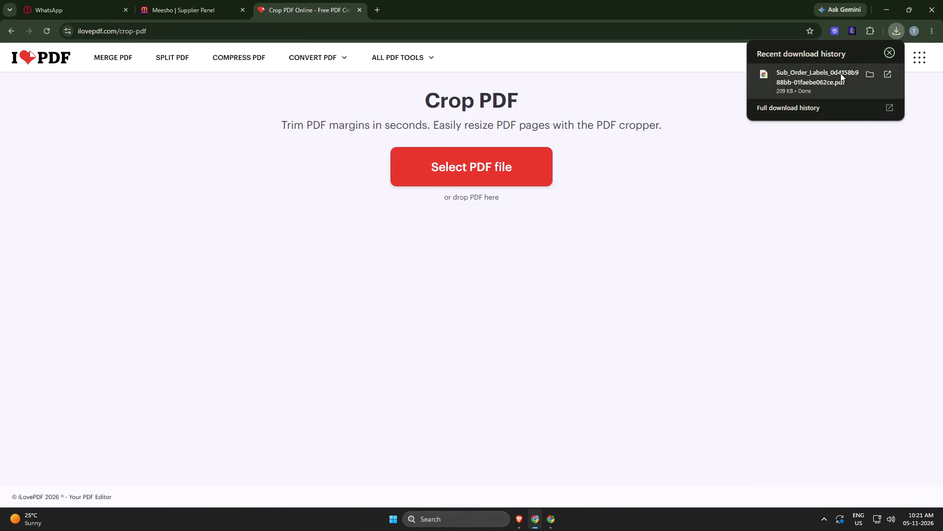
pyautogui.moveTo(840, 73); pyautogui.dragTo(693, 159)
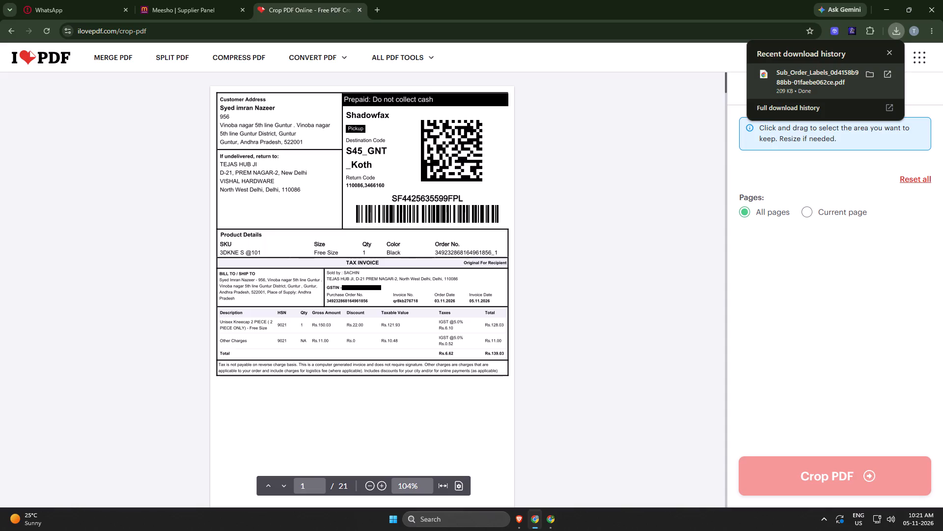
# Crop all pages to the full-width upper area, from the page top through the invoice number and date row, above the item description table.
pyautogui.moveTo(211, 88); pyautogui.dragTo(545, 274)
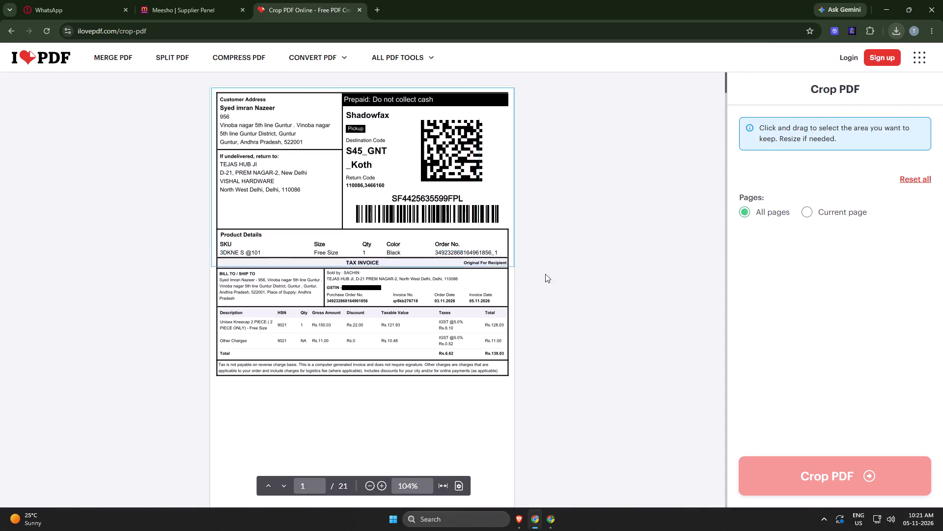
pyautogui.moveTo(545, 274); pyautogui.dragTo(612, 309)
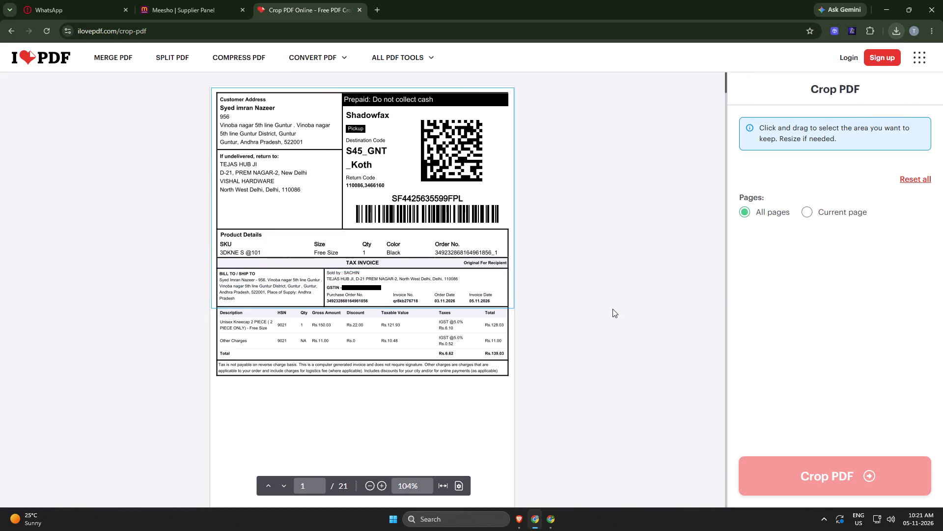
pyautogui.moveTo(612, 309); pyautogui.dragTo(613, 308)
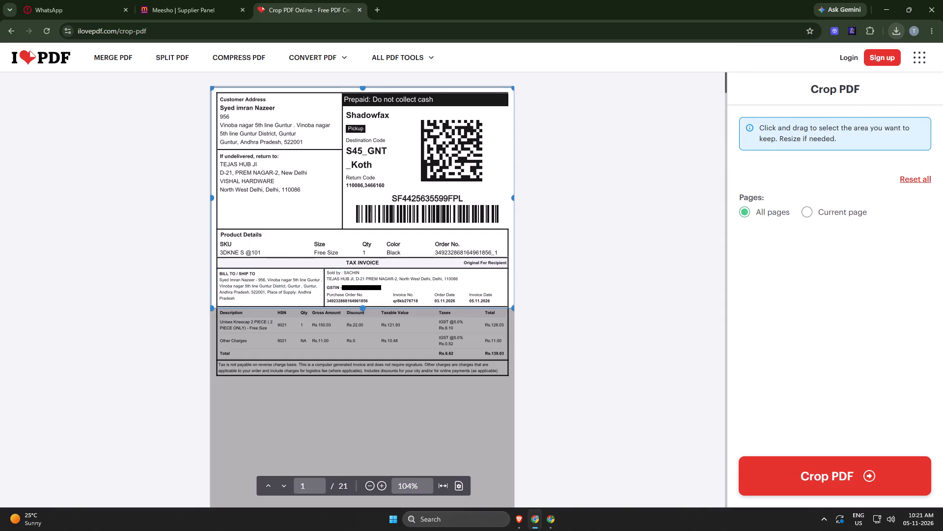
pyautogui.click(819, 464)
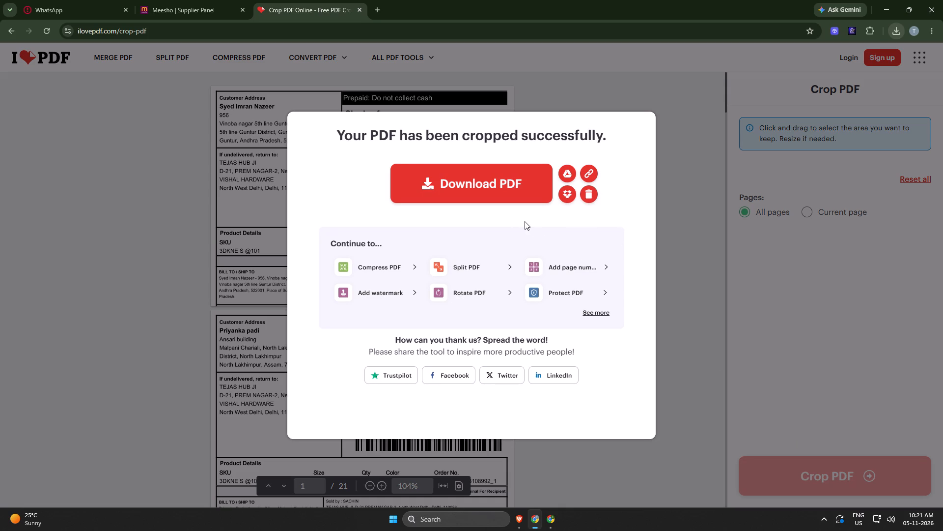
# Download the cropped labels PDF and open it in a new browser tab.
pyautogui.click(488, 179)
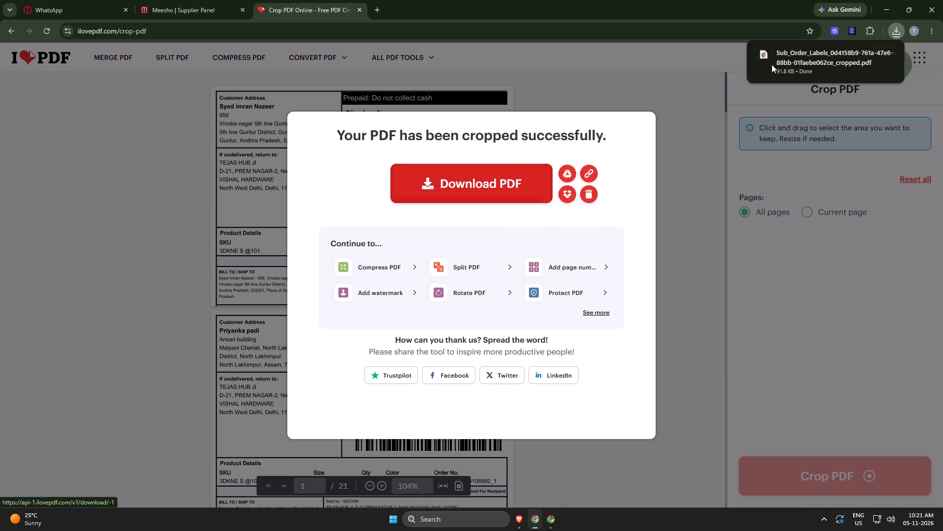
pyautogui.moveTo(785, 60); pyautogui.dragTo(634, 0)
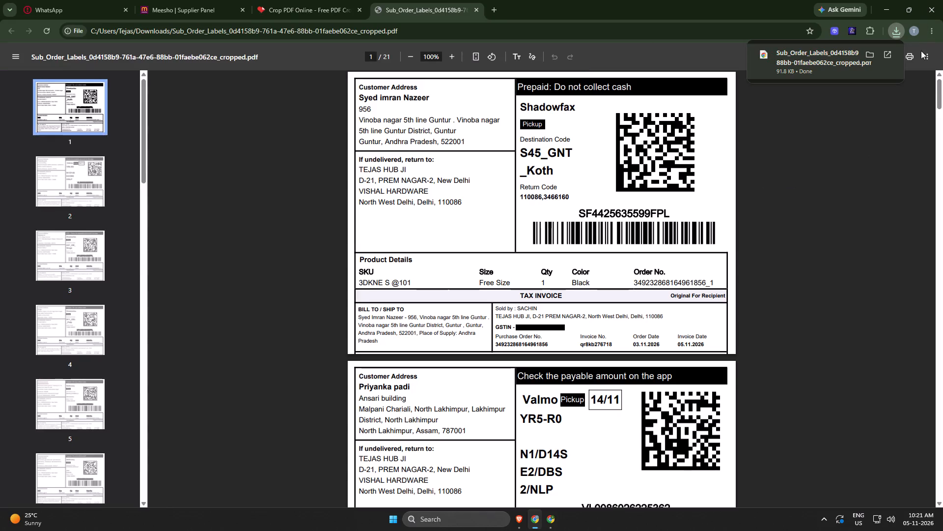
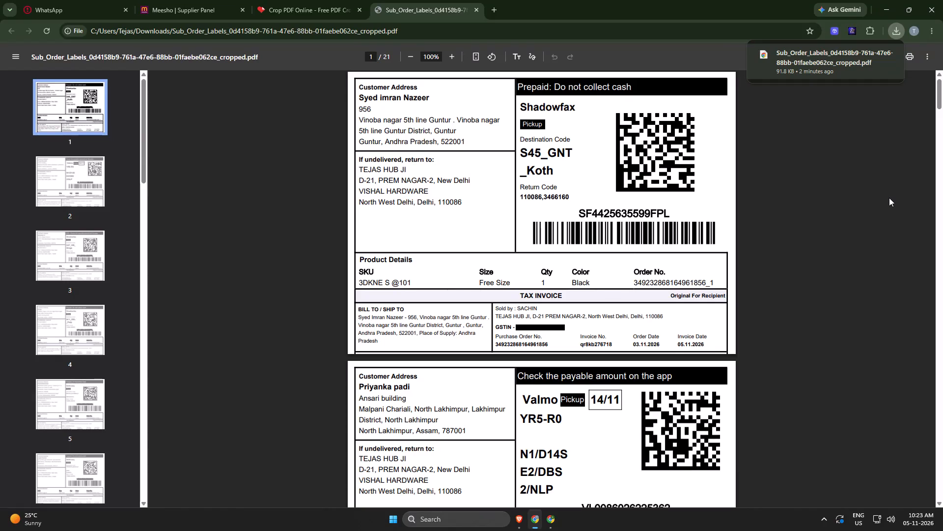
# Print all pages of the cropped Sub_Order_Labels PDF.
pyautogui.click(915, 55)
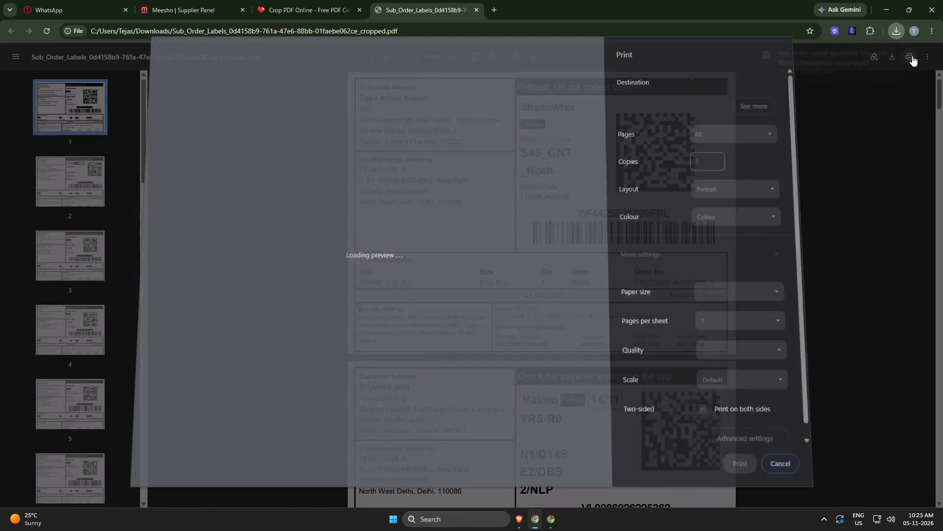
pyautogui.click(722, 445)
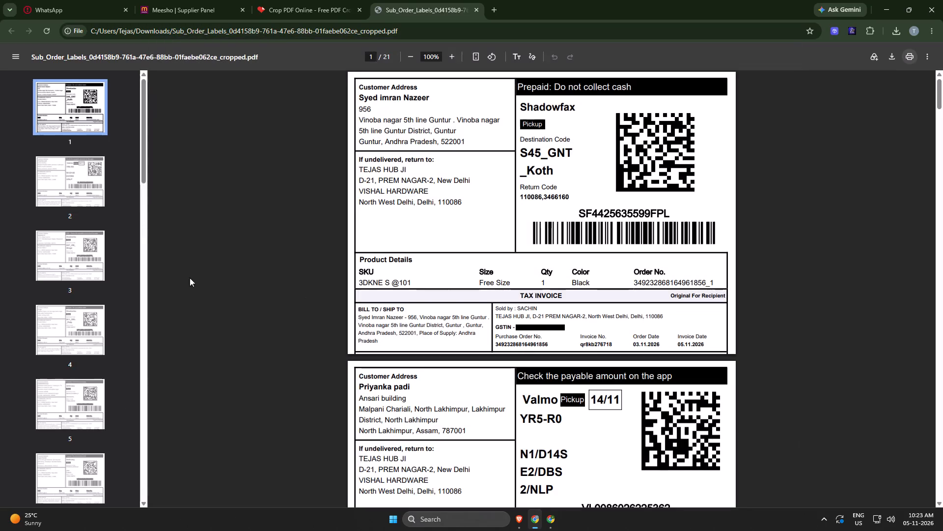
pyautogui.scroll(-17, 75, 303)
pyautogui.scroll(3, 76, 303)
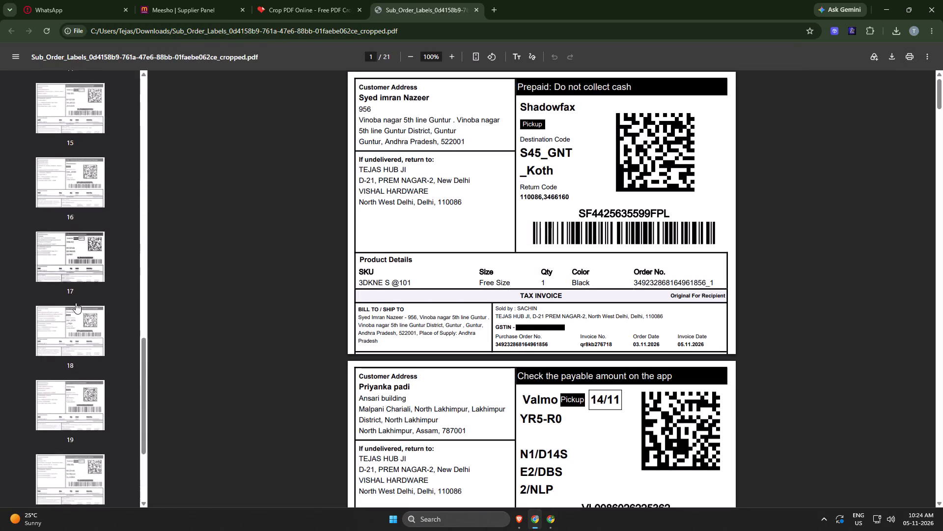
pyautogui.scroll(13, 76, 303)
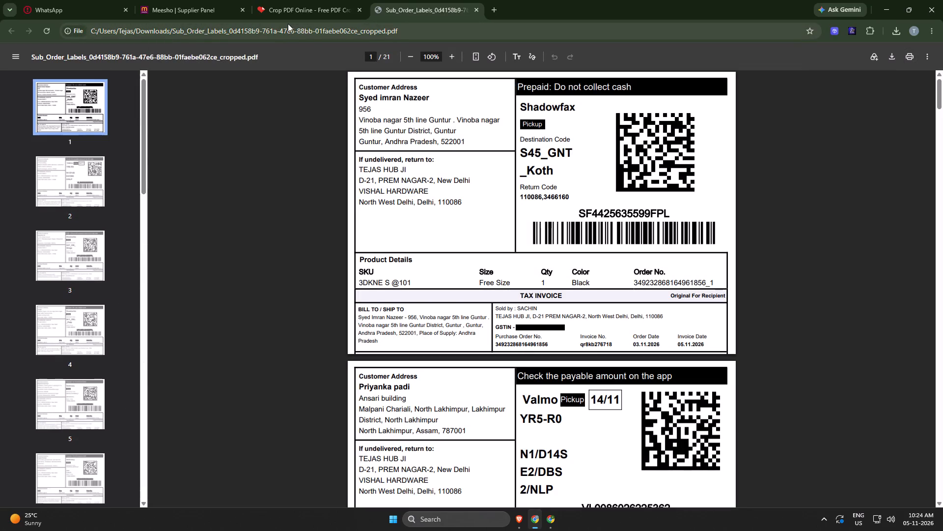
# Return to the Meesho Supplier Panel and show the Ready to Ship orders.
pyautogui.click(300, 7)
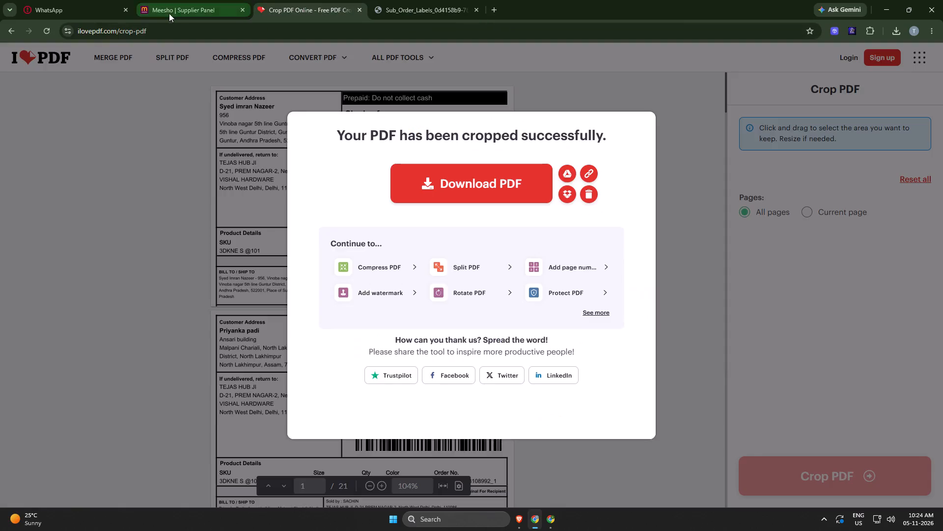
pyautogui.click(169, 13)
pyautogui.click(324, 2)
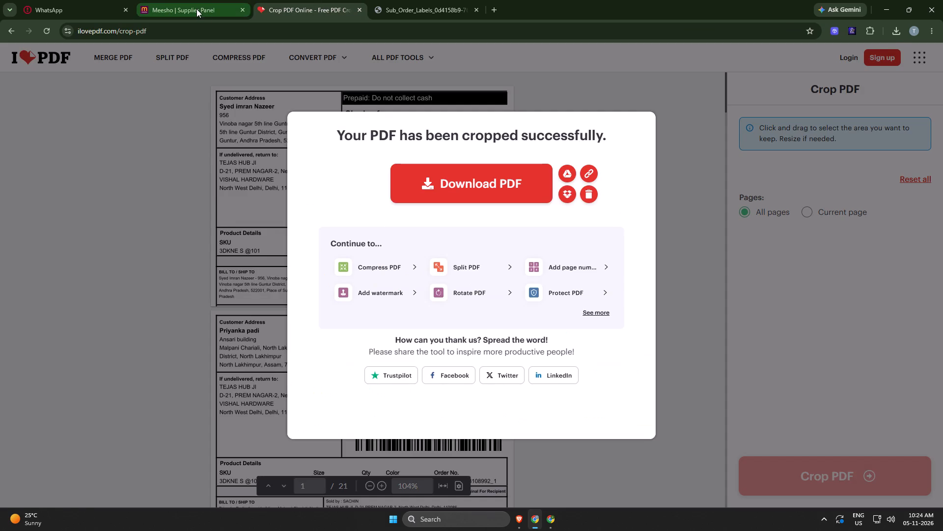
pyautogui.click(196, 9)
pyautogui.click(302, 318)
pyautogui.click(335, 309)
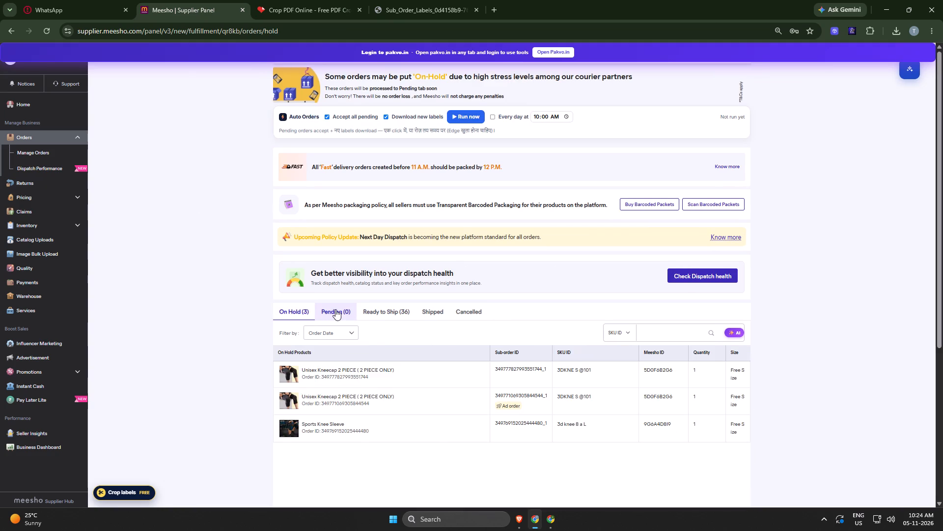
pyautogui.click(394, 315)
# Select the not-downloaded 05 Nov orders for SKUs 3DKNE BLK @ 601, 3DKNEEblue@01PAIR (all three) and 3d knee 8 LL.
pyautogui.scroll(-2, 213, 370)
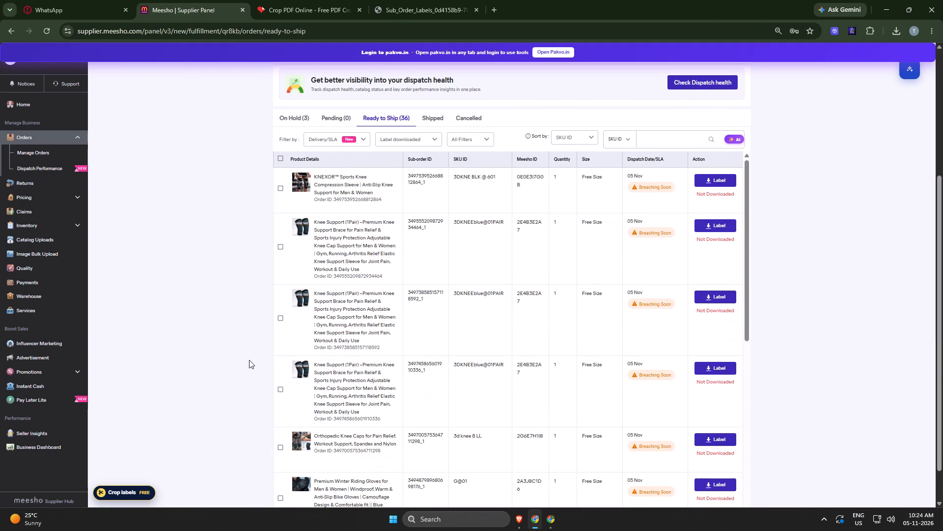
pyautogui.click(280, 247)
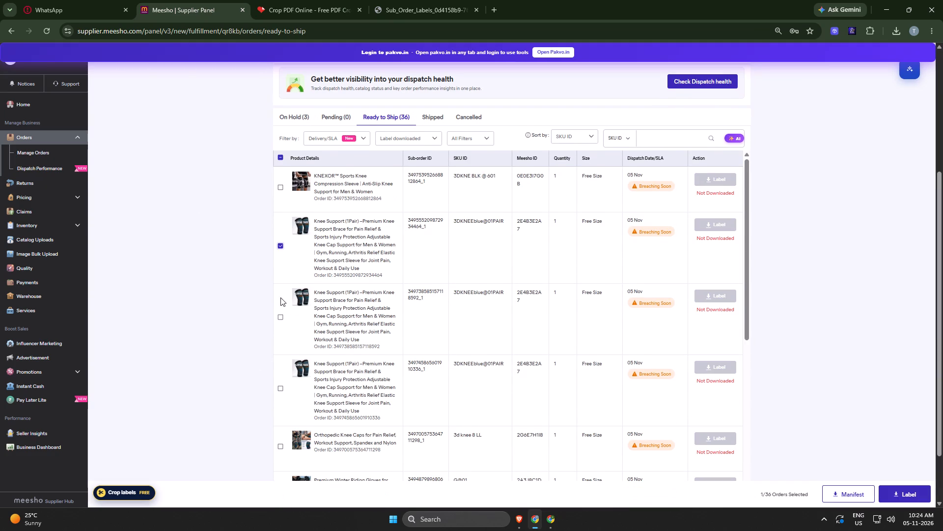
pyautogui.click(280, 320)
pyautogui.click(281, 385)
pyautogui.scroll(-2, 313, 381)
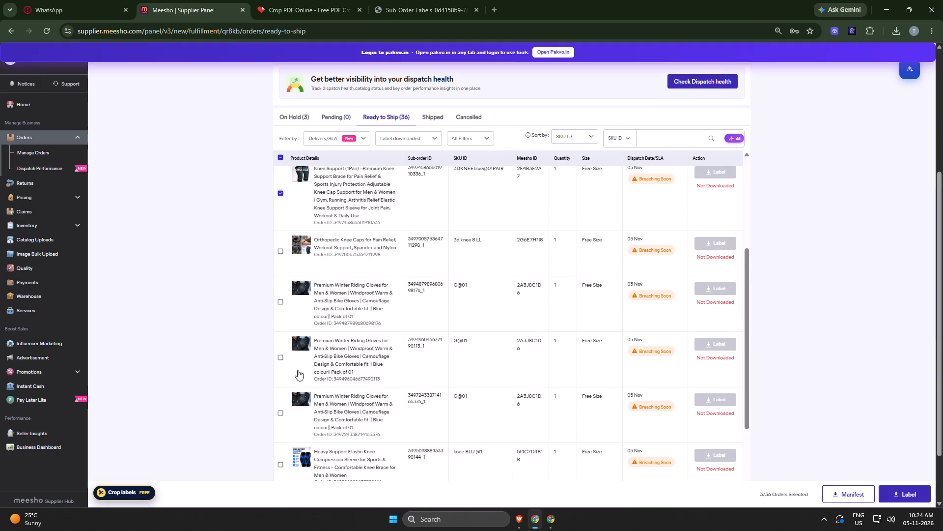
pyautogui.click(279, 248)
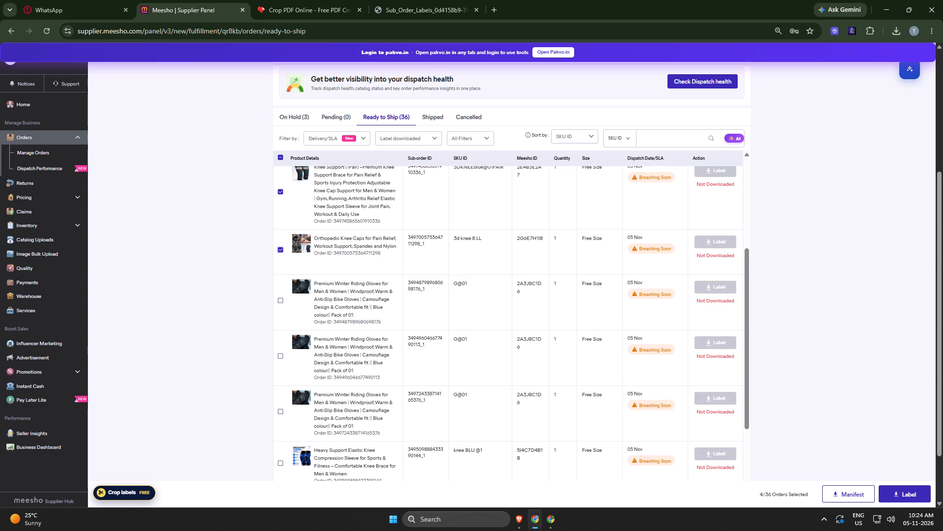
pyautogui.scroll(6, 353, 356)
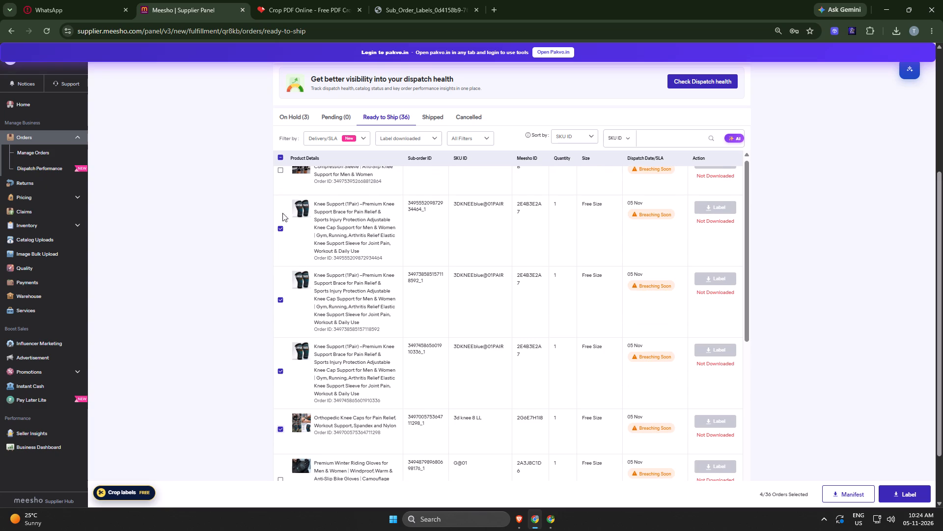
pyautogui.click(282, 189)
# Add the auto-retrying orders for SKUs 3DKNE BLK @ 99801 and 3DKNEEblue@01PAIR to the selection.
pyautogui.scroll(-2, 312, 348)
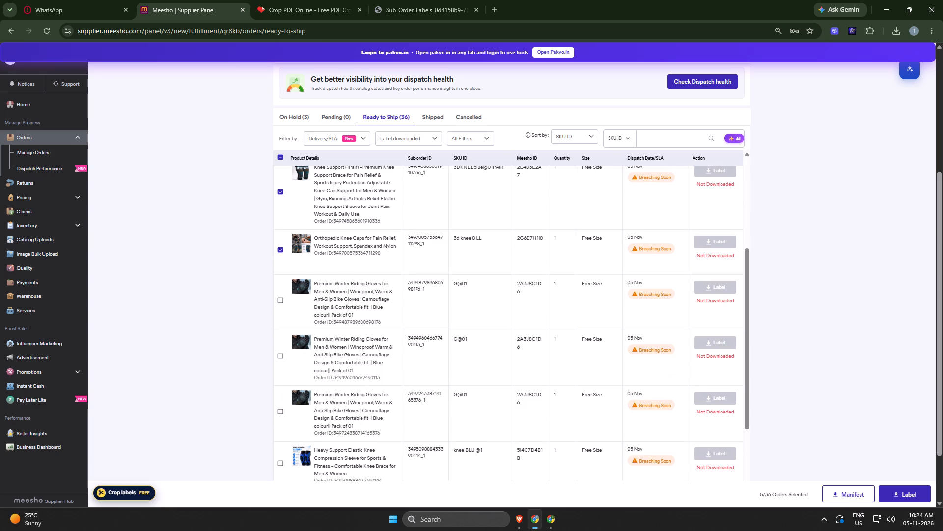
pyautogui.scroll(-1, 314, 364)
pyautogui.scroll(-2, 355, 354)
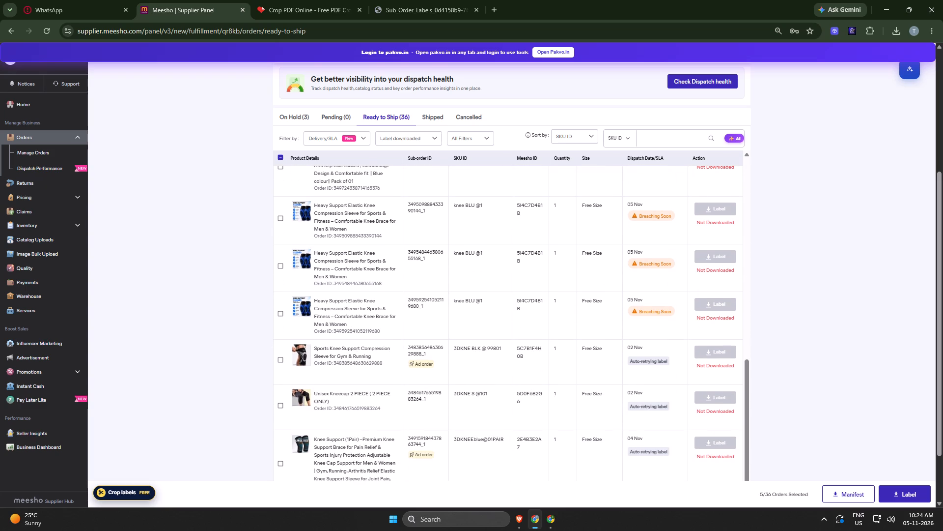
pyautogui.click(280, 358)
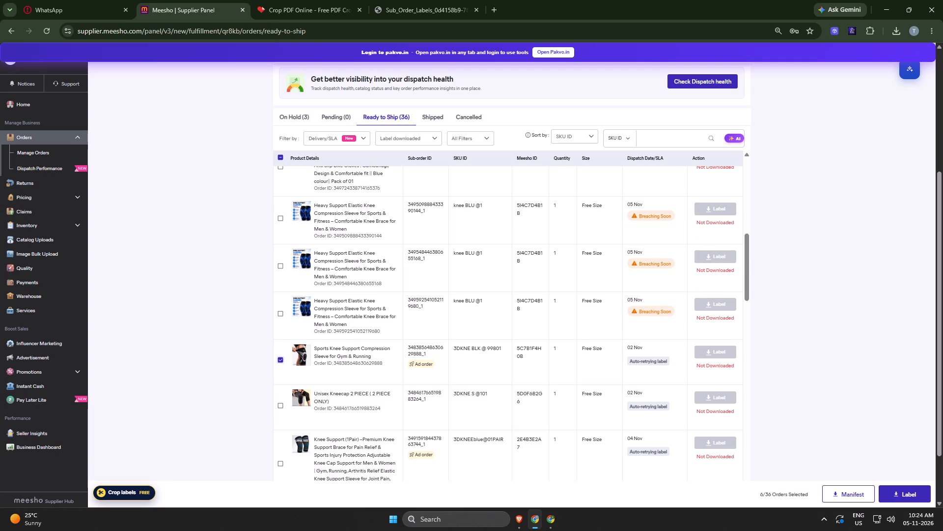
pyautogui.scroll(-1, 356, 364)
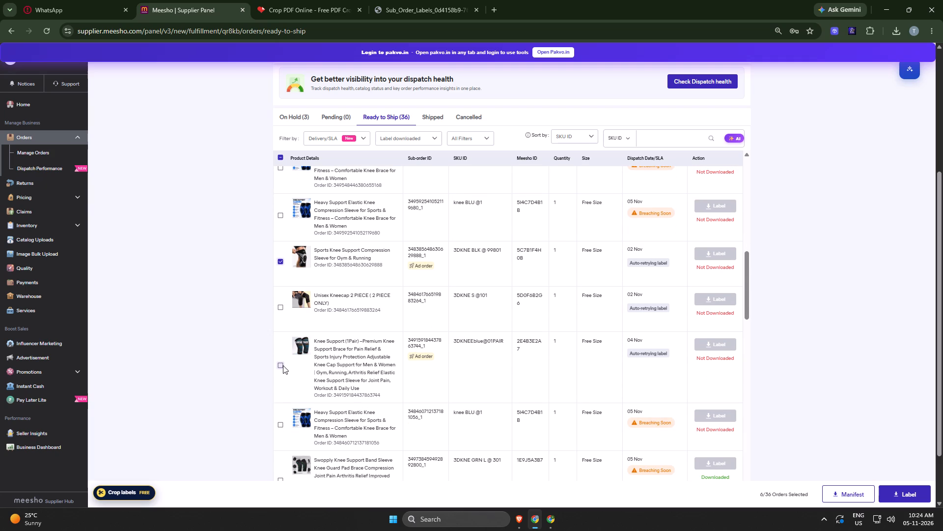
pyautogui.click(283, 365)
pyautogui.scroll(-1, 361, 400)
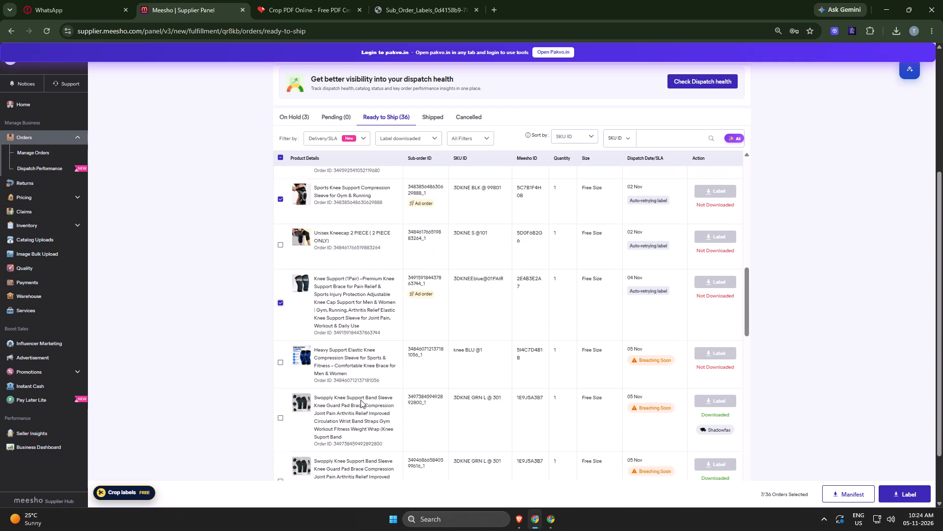
# Review the Ready to Ship list to check which orders are selected and which labels are not downloaded.
pyautogui.scroll(1, 333, 325)
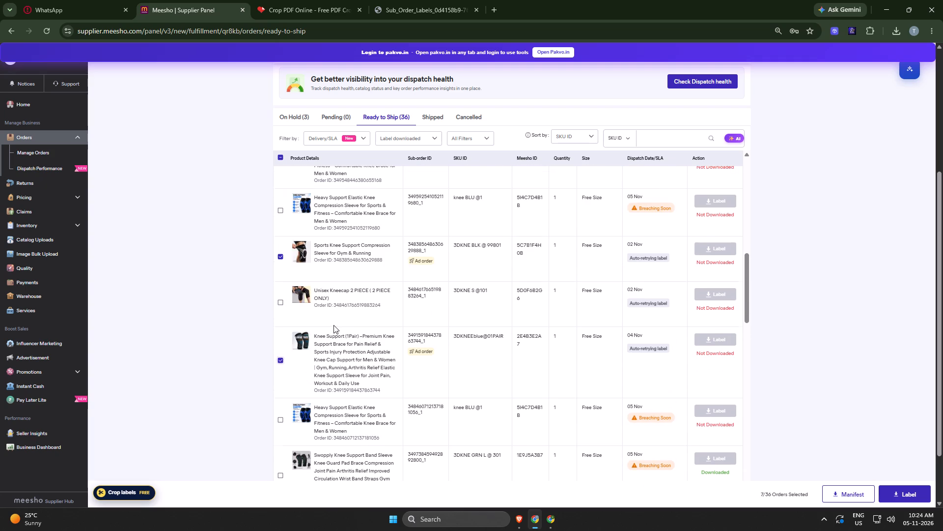
pyautogui.scroll(4, 334, 327)
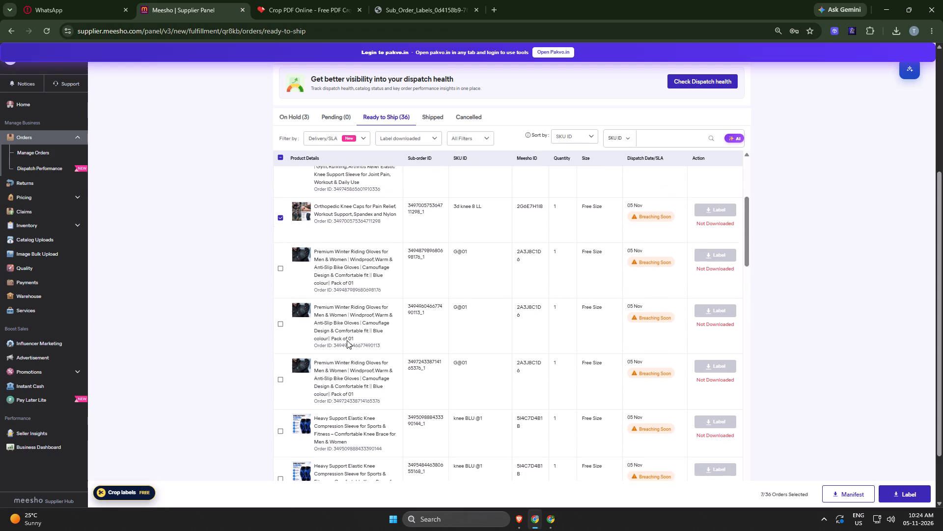
pyautogui.scroll(2, 377, 334)
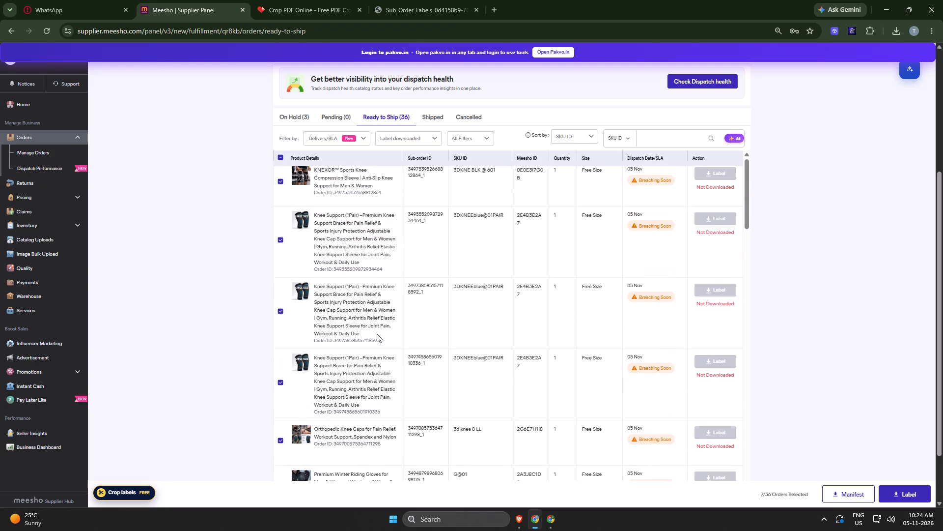
pyautogui.scroll(4, 377, 334)
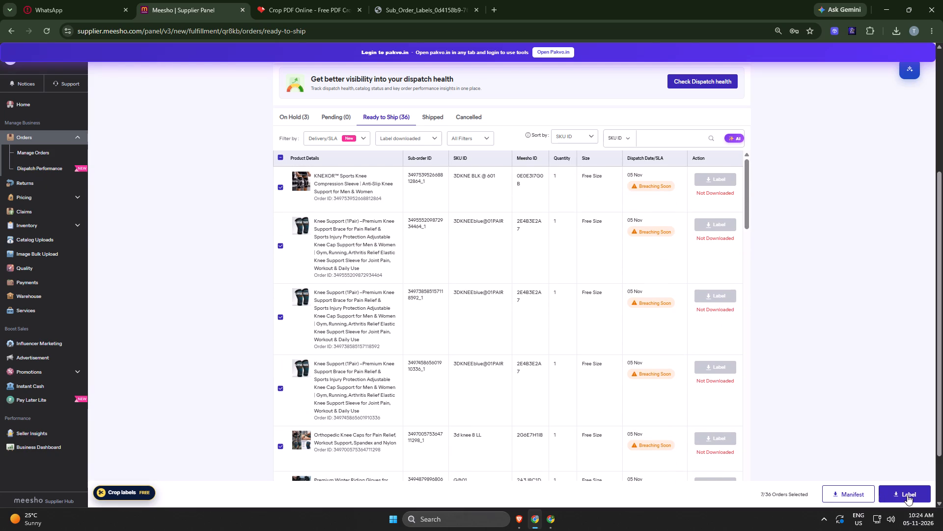
pyautogui.scroll(-1, 534, 440)
pyautogui.scroll(-2, 498, 411)
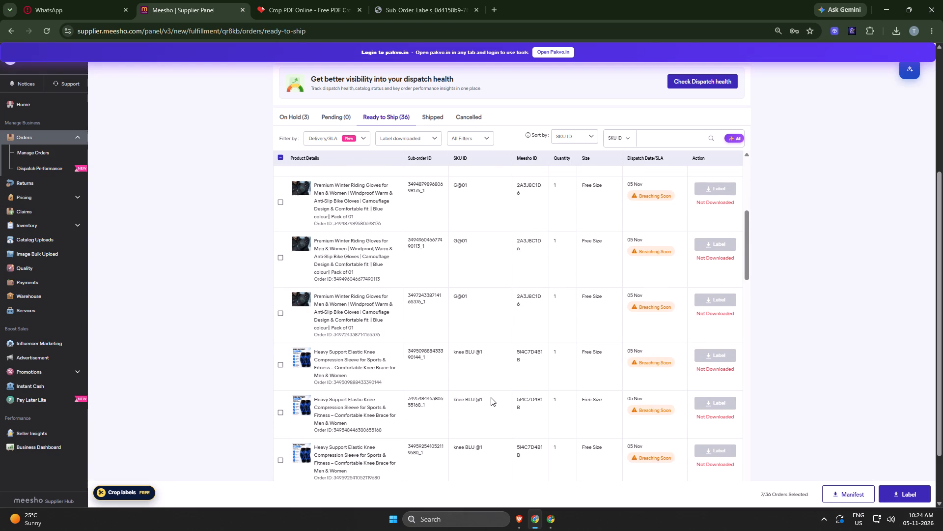
pyautogui.scroll(-5, 491, 397)
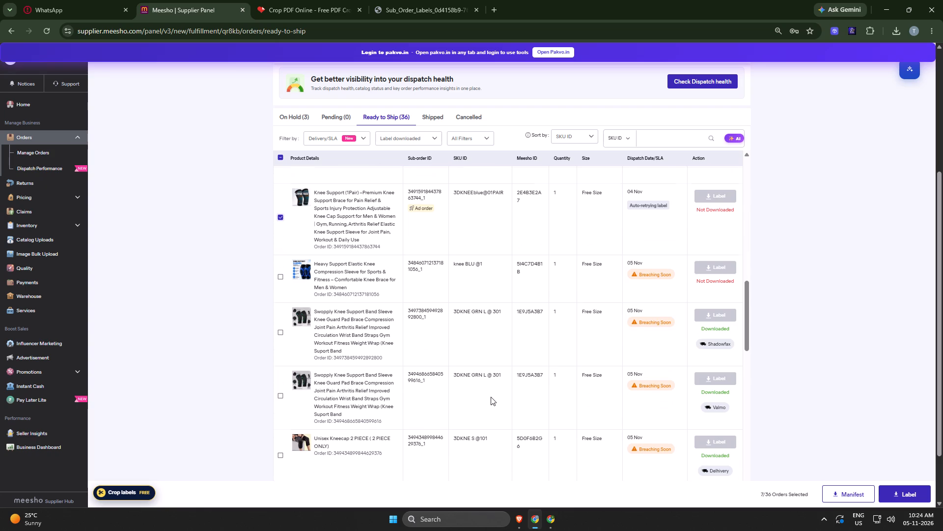
pyautogui.scroll(2, 491, 397)
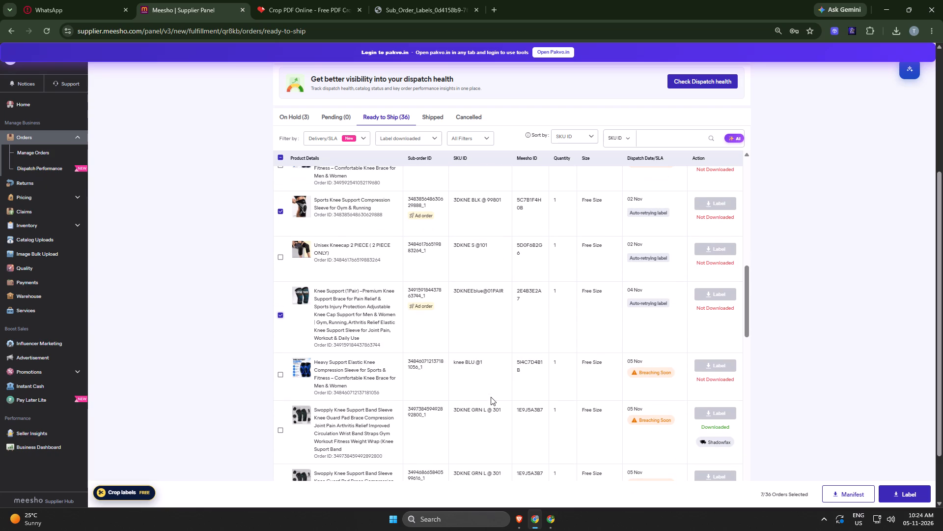
# Generate the shipping labels for the selected Ready to Ship orders.
pyautogui.click(915, 493)
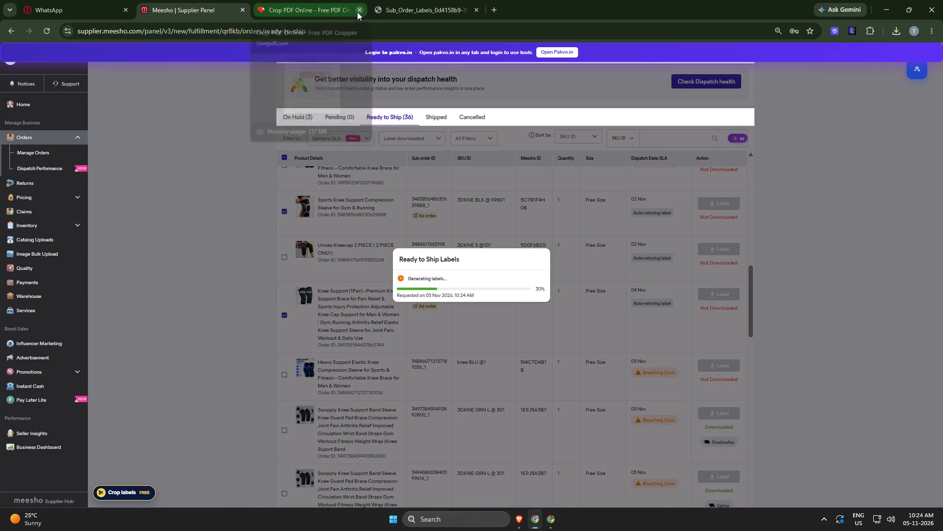
# Close the iLovePDF Crop PDF page and the cropped labels PDF.
pyautogui.click(357, 12)
pyautogui.click(357, 12)
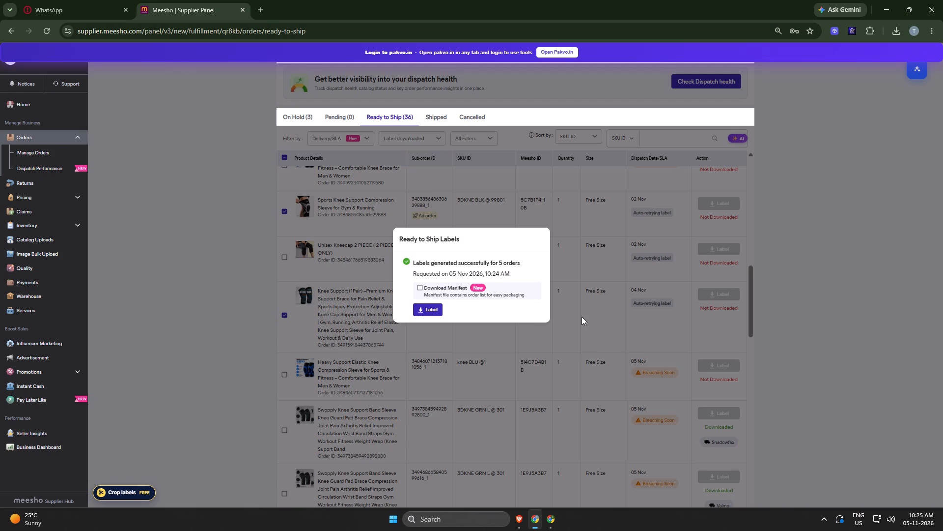
# Download the generated labels without the manifest.
pyautogui.click(429, 312)
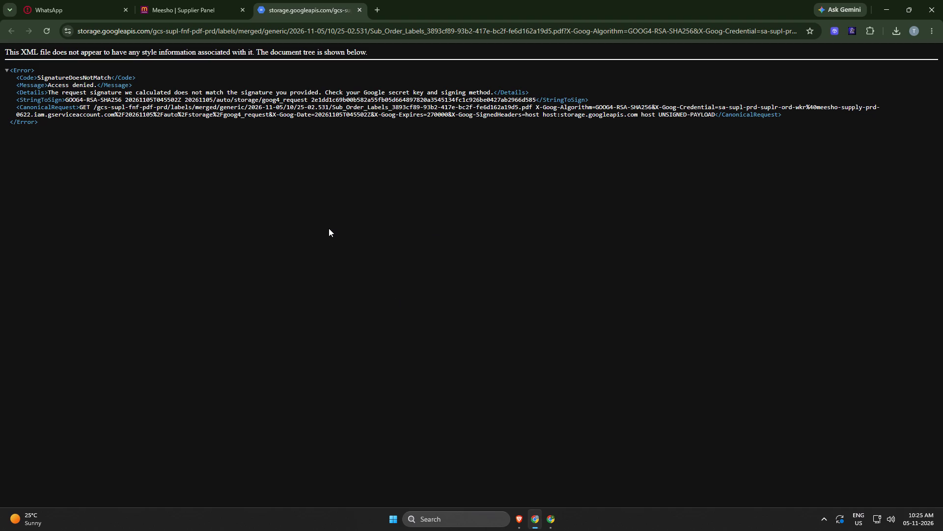
# Return to the Meesho Supplier Panel and examine the Ready to Ship orders whose labels are not downloaded.
pyautogui.click(185, 17)
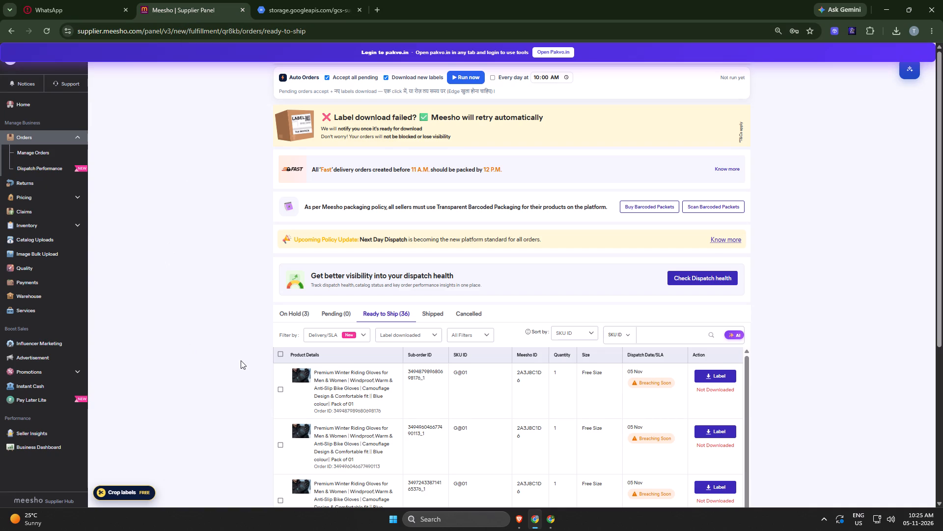
pyautogui.scroll(-7, 209, 356)
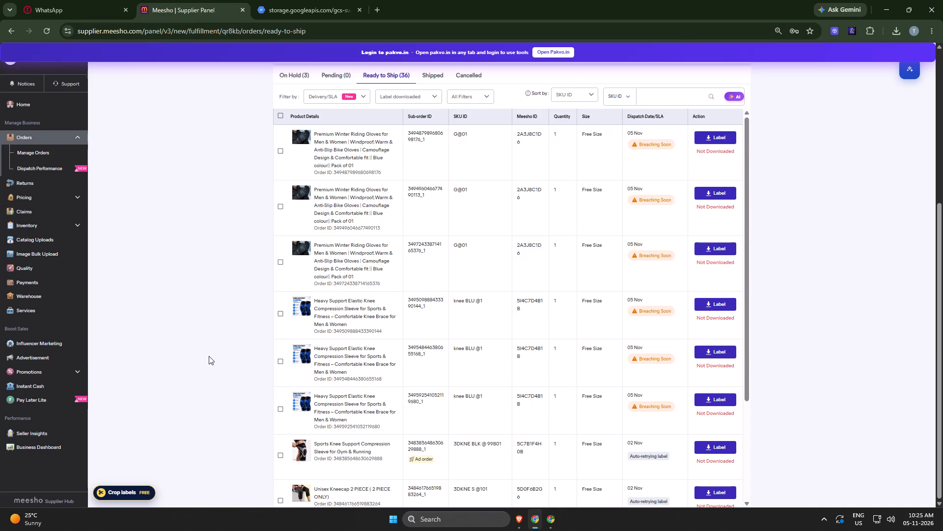
pyautogui.scroll(-2, 388, 409)
pyautogui.scroll(-1, 240, 348)
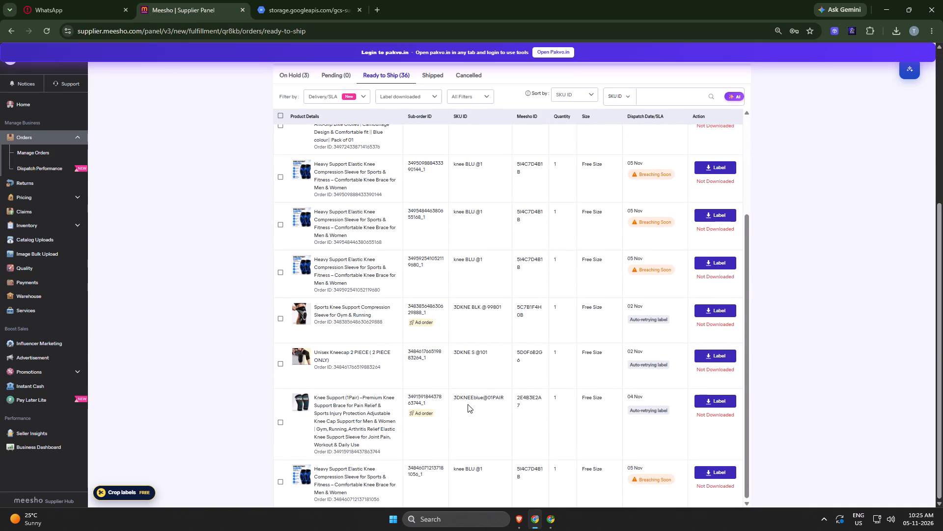
pyautogui.scroll(-1, 468, 404)
pyautogui.scroll(-2, 505, 392)
pyautogui.scroll(5, 505, 392)
pyautogui.scroll(-14, 505, 392)
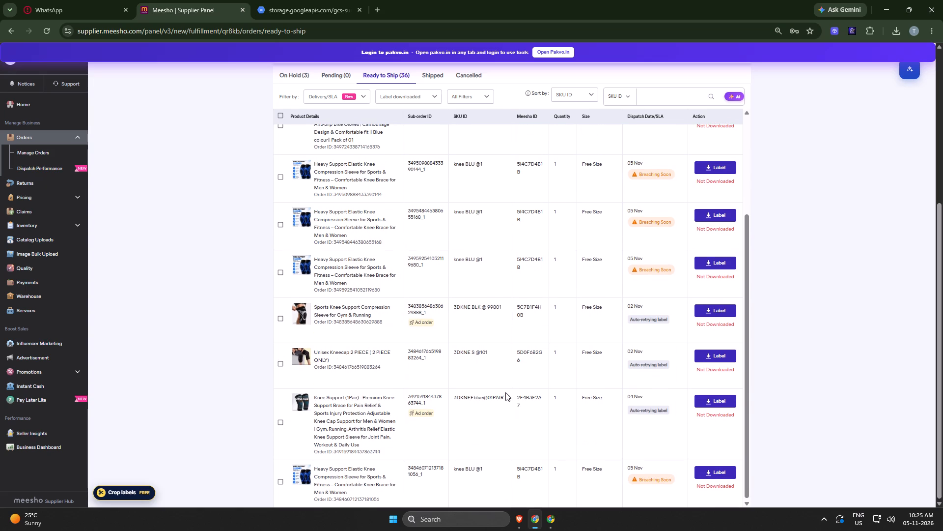
pyautogui.scroll(-1, 505, 392)
# Check the Pending and On Hold order lists.
pyautogui.click(321, 76)
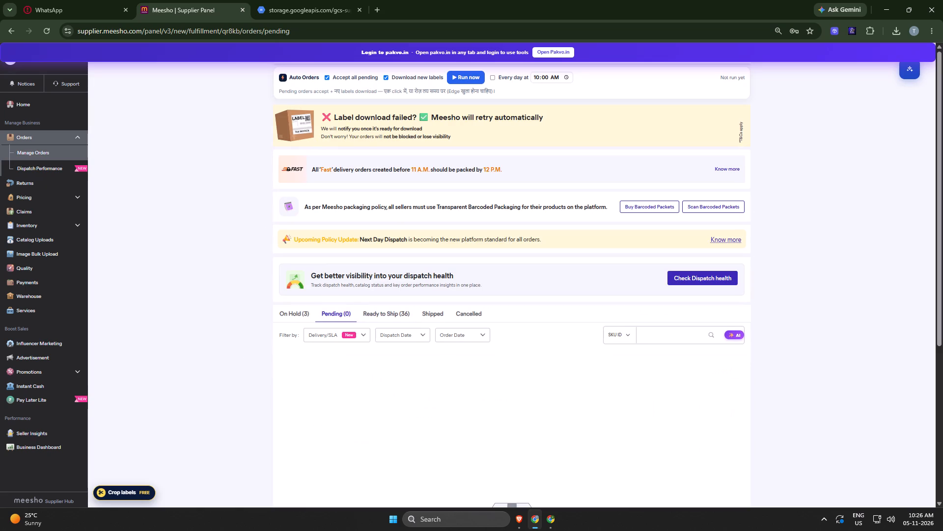
pyautogui.click(294, 315)
pyautogui.click(347, 315)
# Reopen the Ready to Ship list and re-examine its orders and their label download status.
pyautogui.click(379, 311)
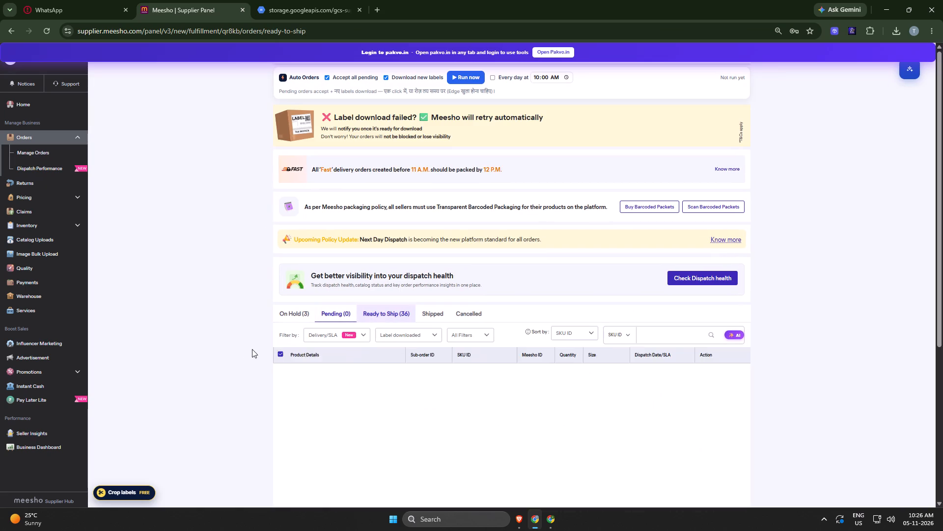
pyautogui.scroll(-6, 204, 343)
pyautogui.scroll(-19, 341, 353)
pyautogui.scroll(3, 406, 367)
pyautogui.scroll(-3, 406, 367)
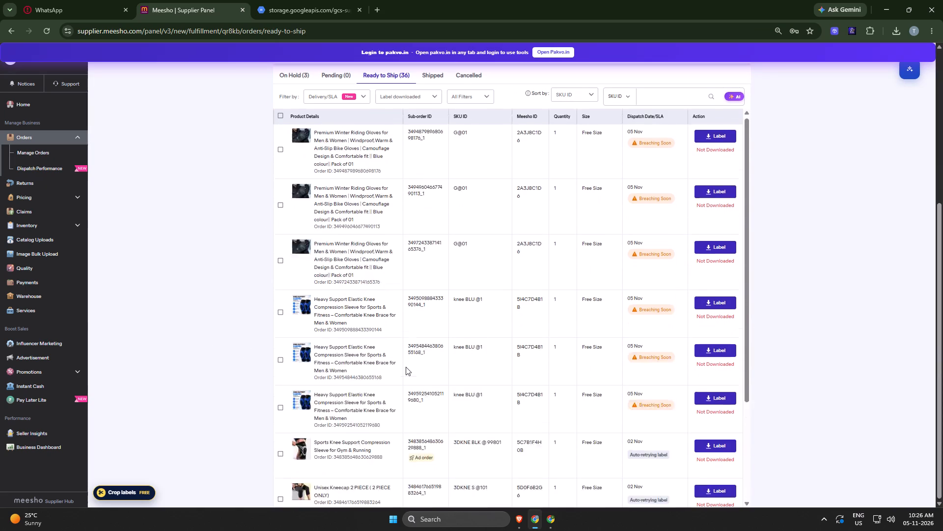
pyautogui.scroll(-4, 406, 367)
pyautogui.scroll(7, 406, 367)
pyautogui.scroll(-12, 406, 363)
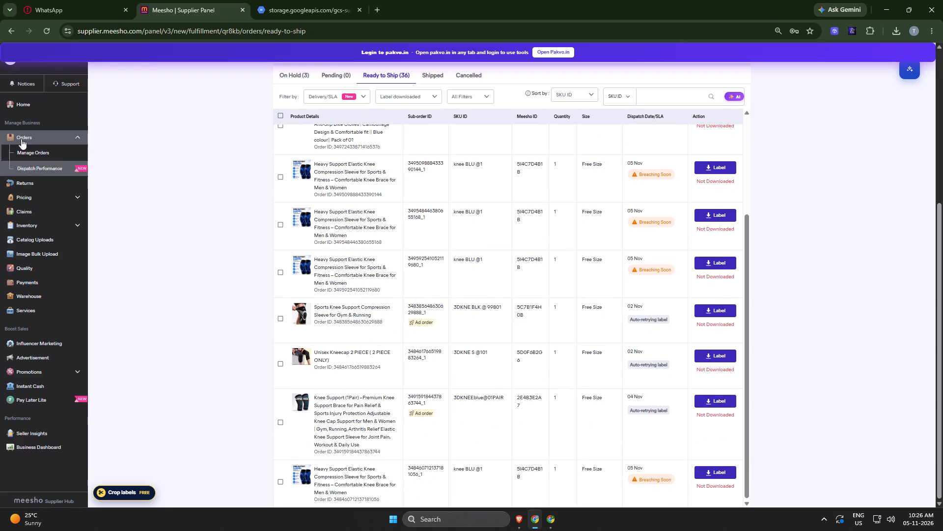
# Reload the supplier home page, reopen the Ready to Ship list and examine its orders' label download and dispatch status.
pyautogui.click(22, 106)
pyautogui.click(43, 29)
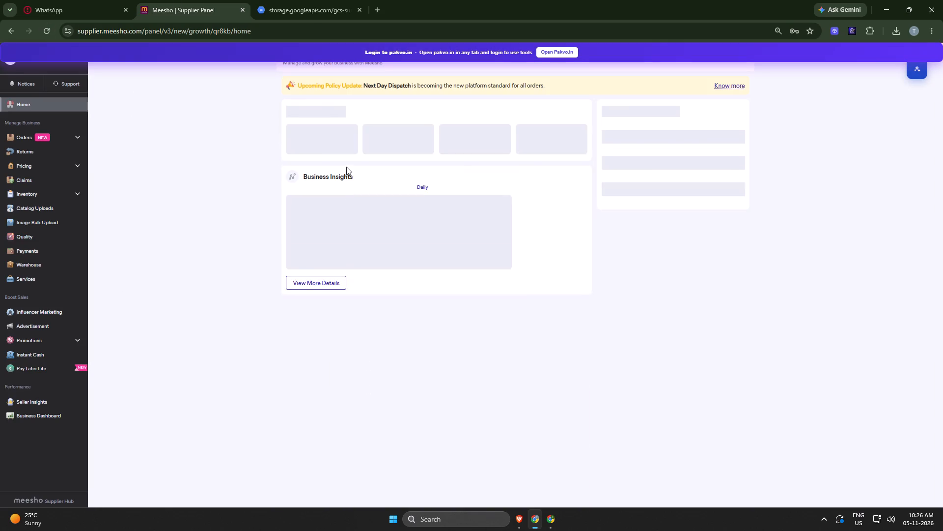
pyautogui.click(389, 148)
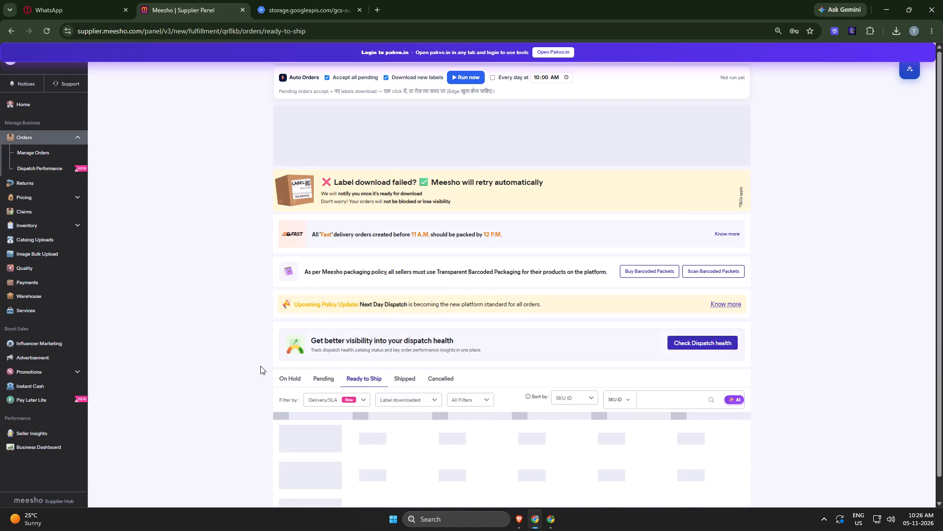
pyautogui.scroll(-8, 231, 363)
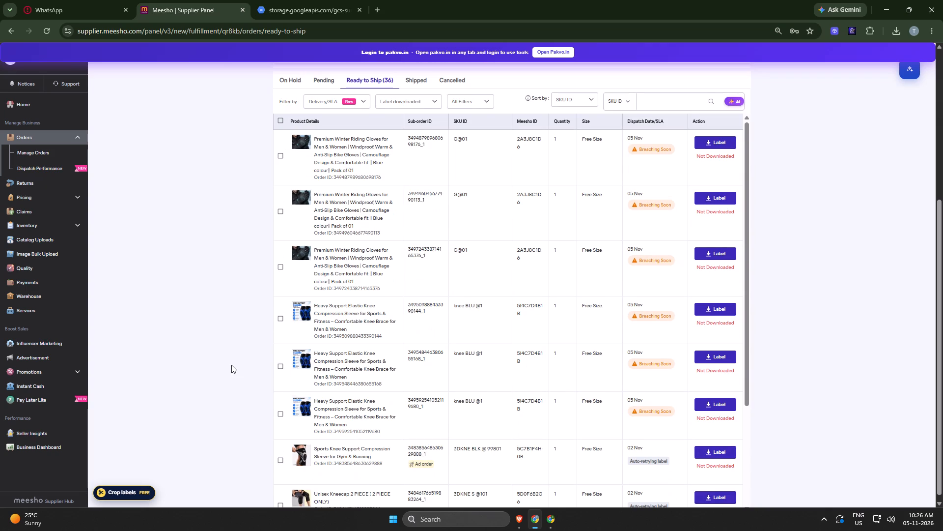
pyautogui.scroll(-2, 231, 365)
pyautogui.scroll(-10, 481, 383)
pyautogui.scroll(5, 482, 383)
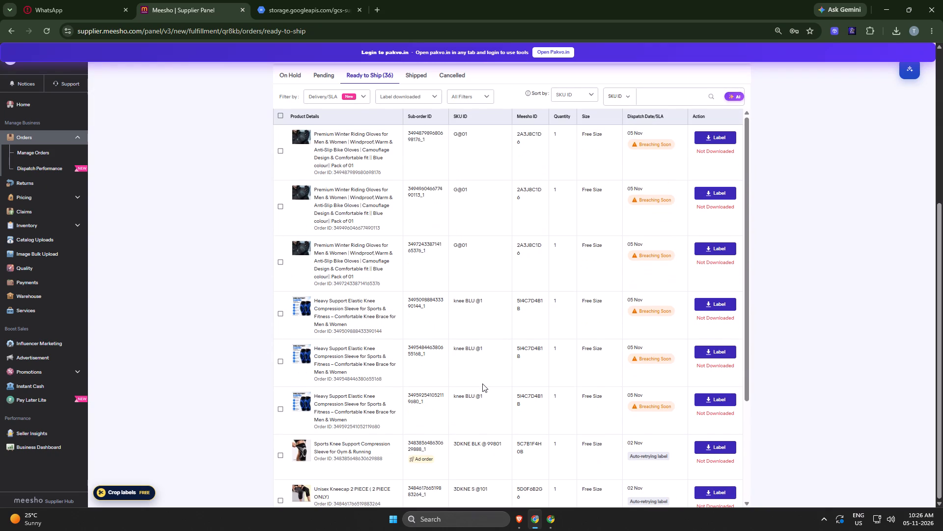
pyautogui.scroll(5, 482, 383)
pyautogui.scroll(-5, 482, 383)
pyautogui.scroll(5, 482, 383)
pyautogui.scroll(-4, 482, 383)
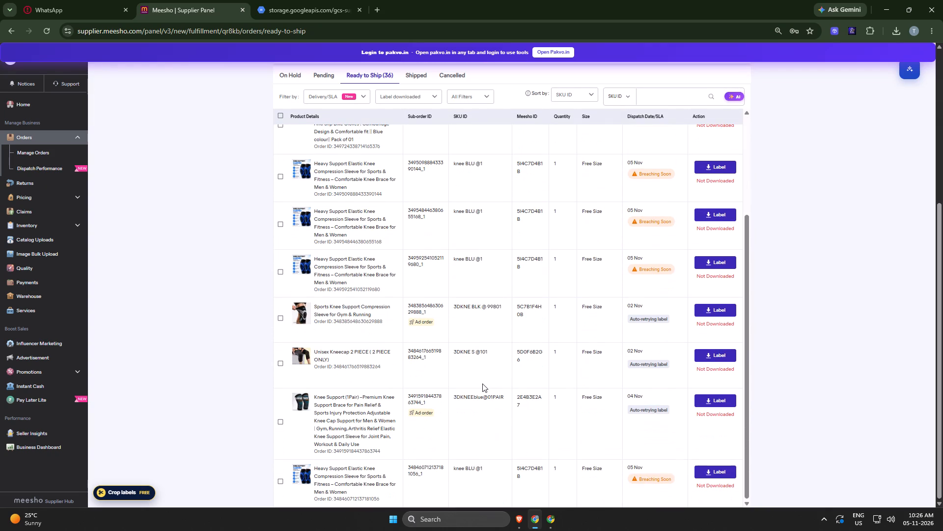
pyautogui.scroll(-1, 482, 383)
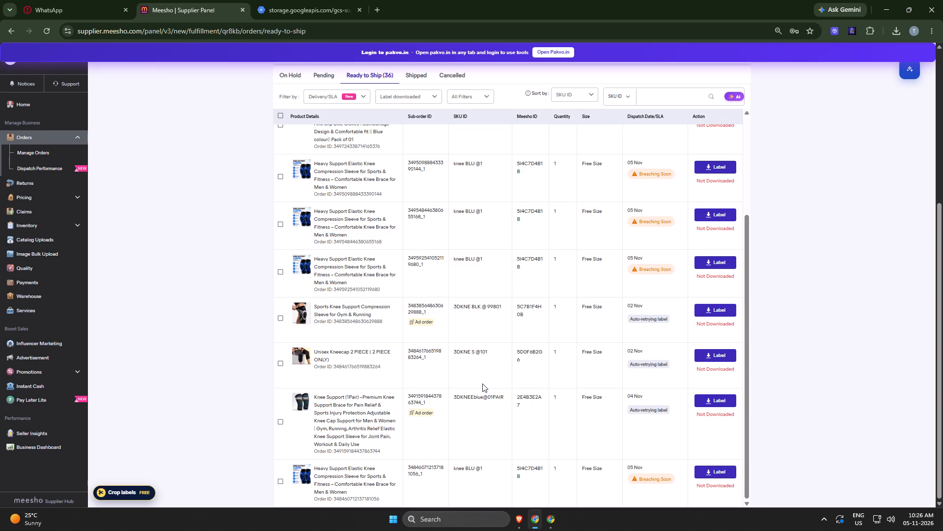
pyautogui.scroll(-4, 520, 377)
pyautogui.scroll(2, 520, 378)
pyautogui.scroll(-5, 520, 378)
pyautogui.scroll(8, 520, 378)
pyautogui.scroll(-2, 520, 378)
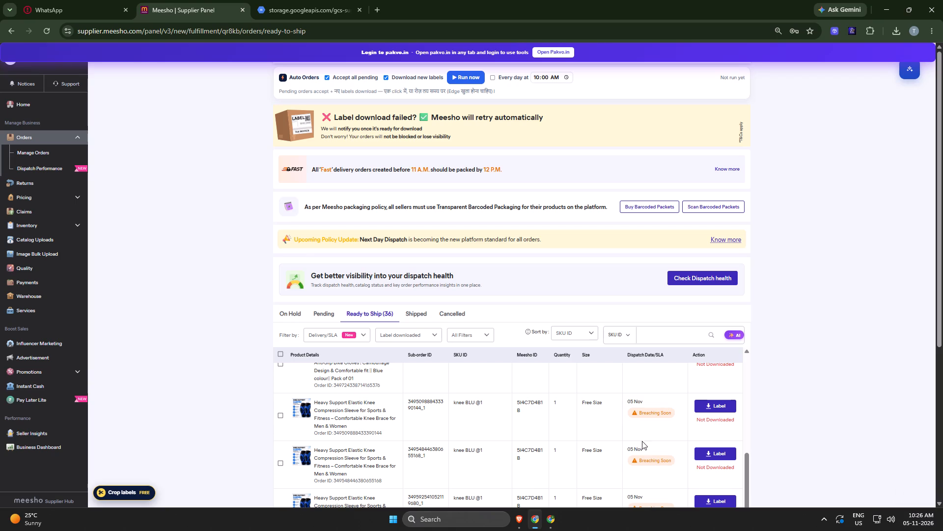
pyautogui.scroll(-5, 385, 324)
pyautogui.scroll(-4, 220, 323)
pyautogui.scroll(4, 479, 336)
pyautogui.scroll(-5, 479, 336)
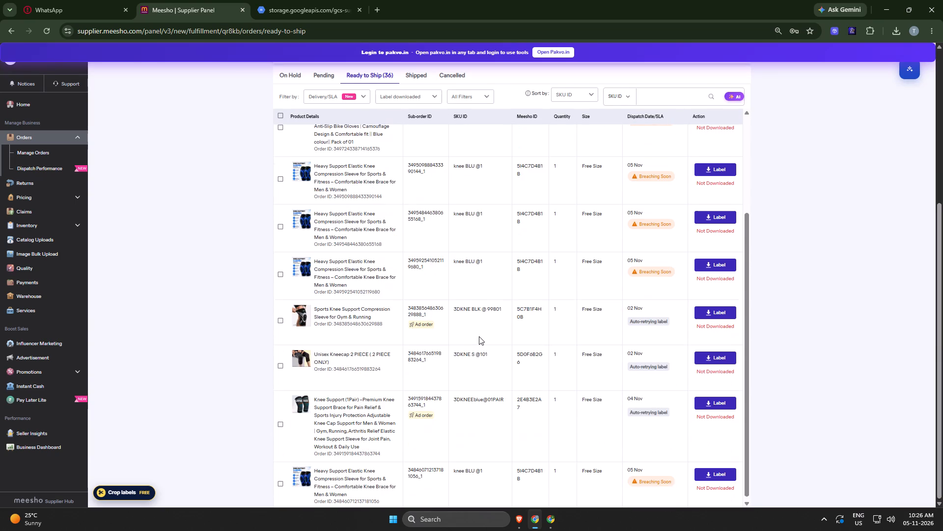
pyautogui.scroll(5, 479, 336)
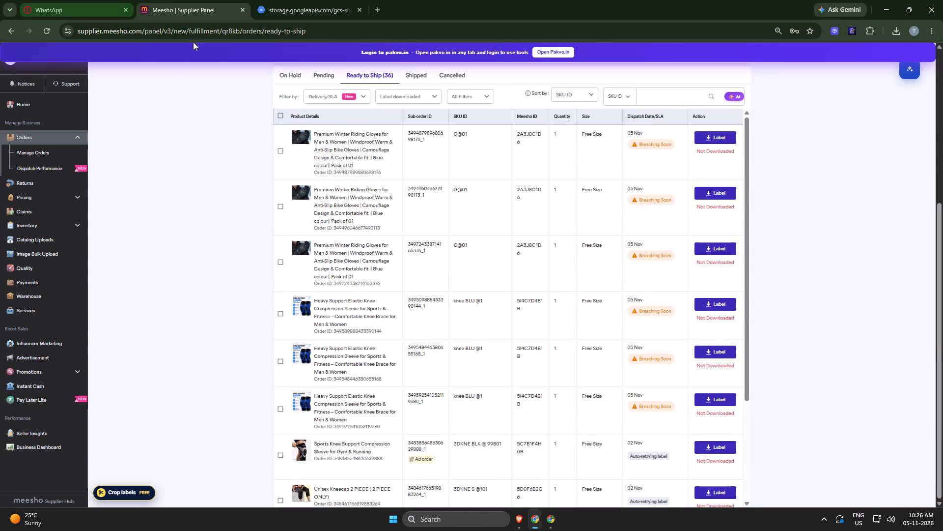
# Select all Ready to Ship orders and generate their labels in bulk.
pyautogui.click(279, 115)
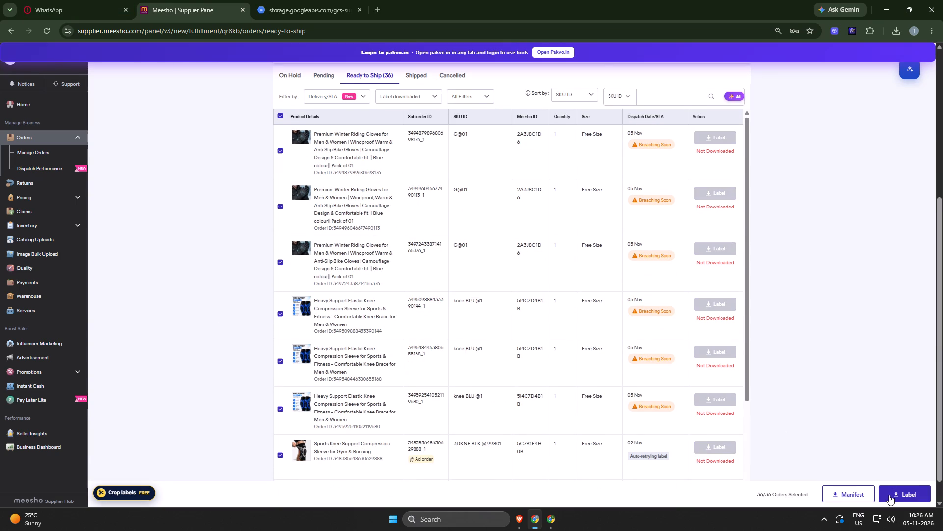
pyautogui.click(889, 495)
# Close the leftover label file page and open the E-LabelCrop Meesho cropper and the Crop PDF site in separate tabs.
pyautogui.click(361, 9)
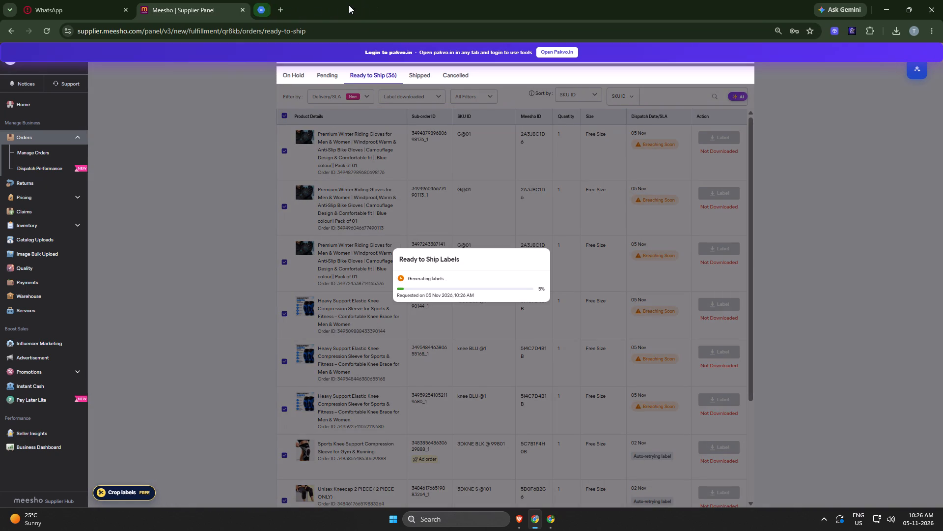
pyautogui.click(263, 7)
pyautogui.click(582, 302)
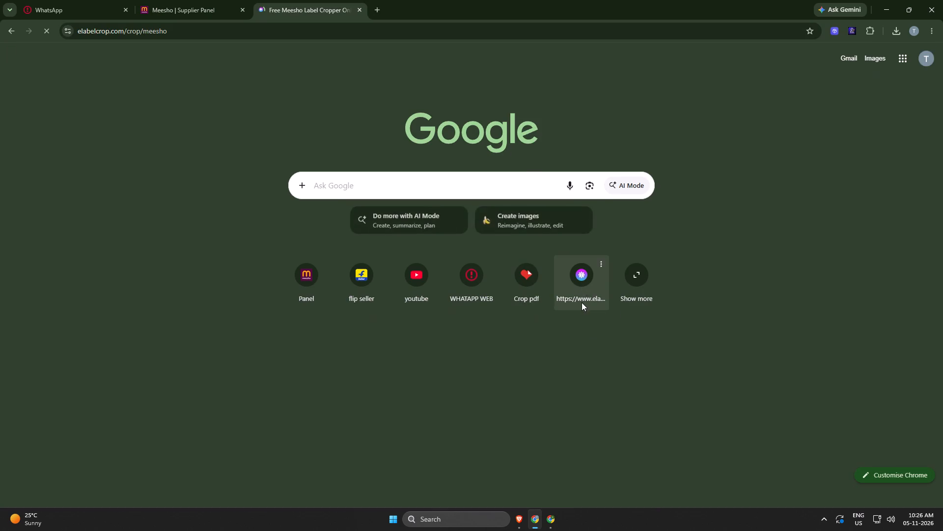
pyautogui.click(215, 0)
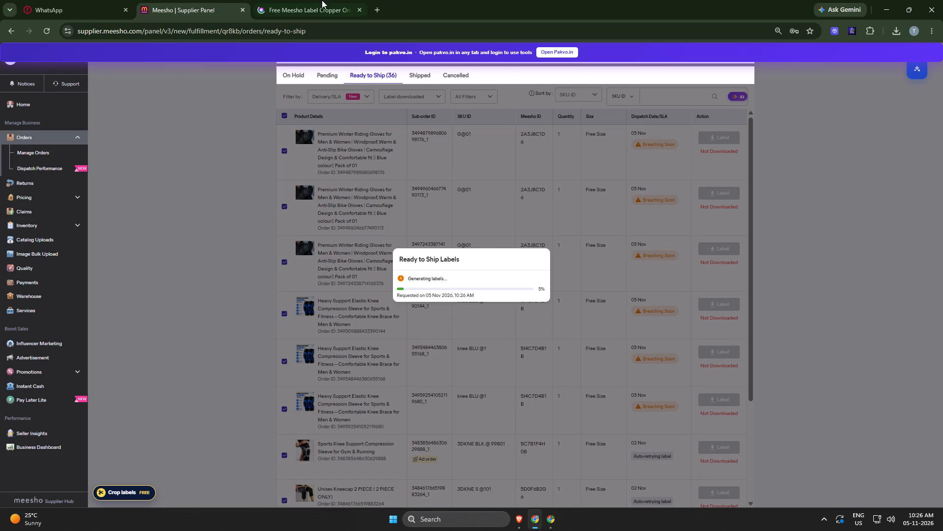
pyautogui.click(317, 0)
pyautogui.click(378, 7)
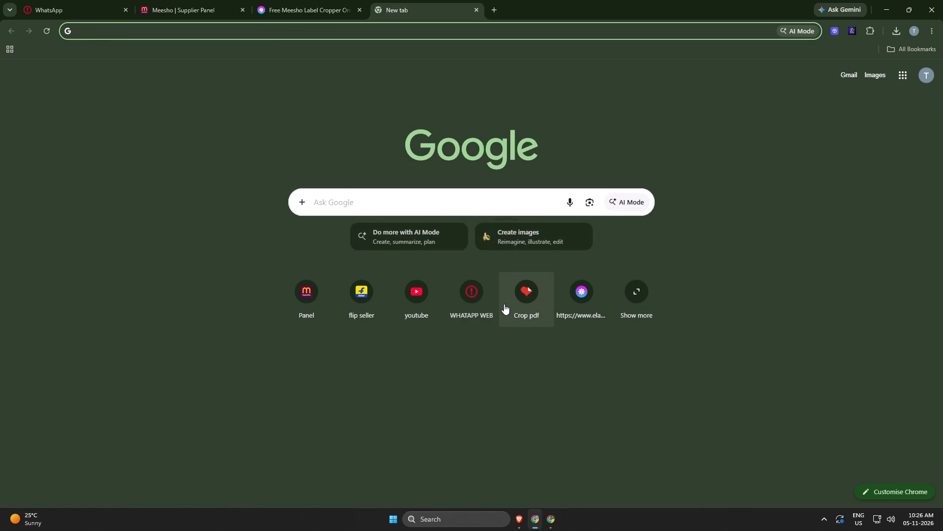
pyautogui.click(505, 302)
pyautogui.click(313, 0)
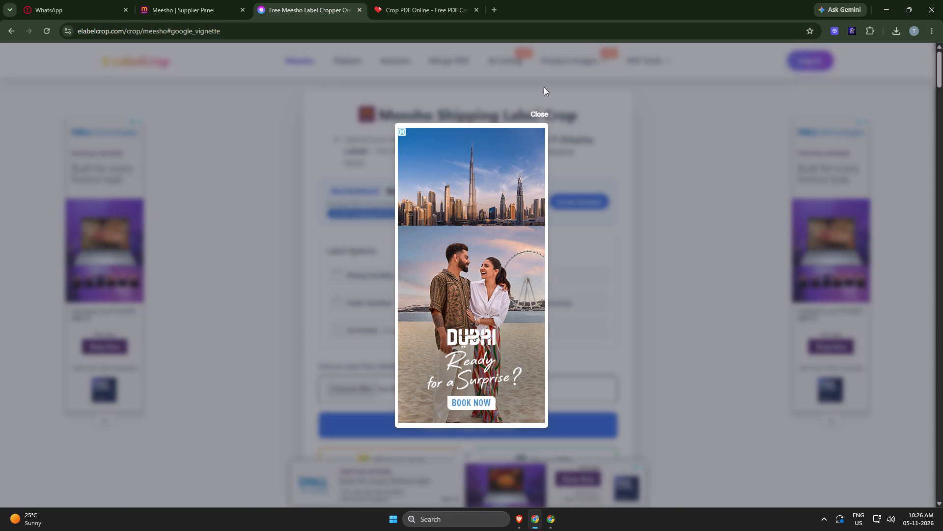
pyautogui.click(534, 113)
# Return to the Meesho Supplier Panel, download the generated labels without the manifest, and close the label file page.
pyautogui.click(227, 0)
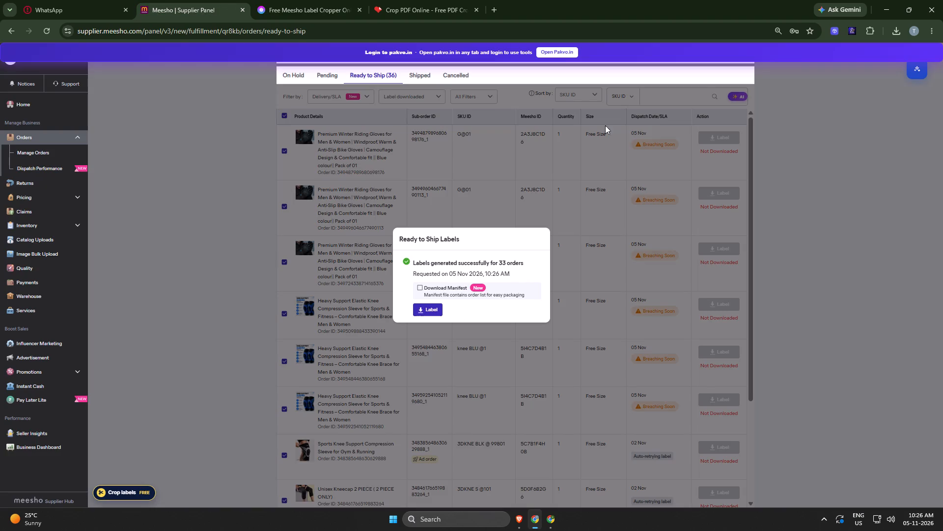
pyautogui.click(431, 314)
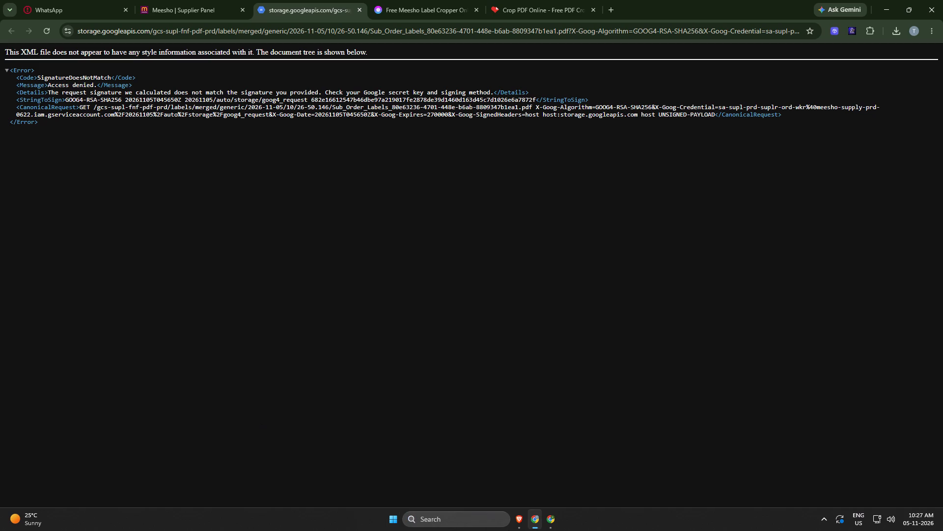
pyautogui.click(358, 11)
# Examine the Ready to Ship list for each order's label download status and courier partner.
pyautogui.scroll(-9, 539, 402)
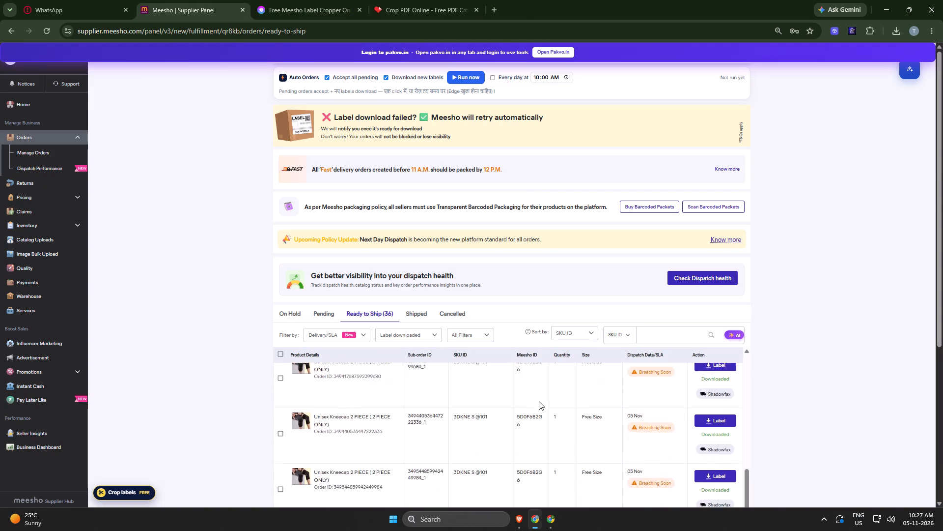
pyautogui.scroll(-20, 539, 401)
pyautogui.scroll(-7, 539, 401)
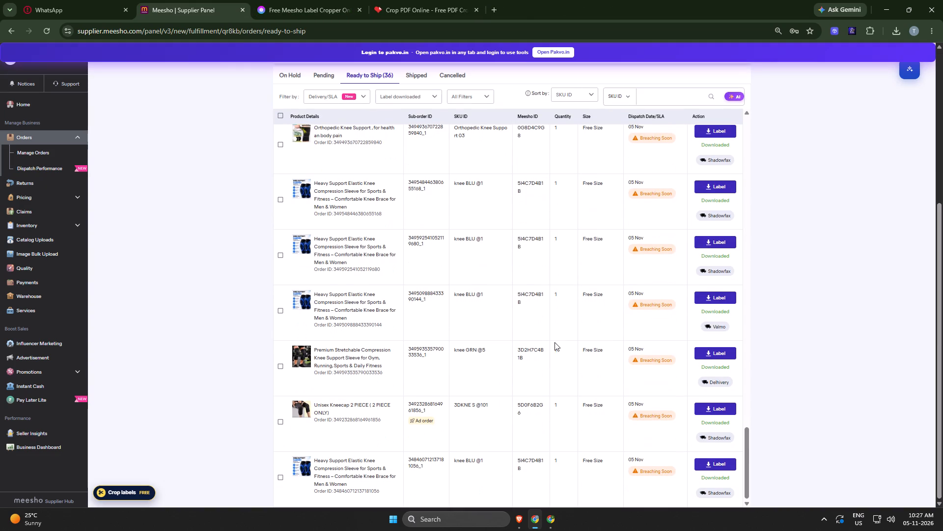
pyautogui.scroll(20, 548, 358)
pyautogui.scroll(11, 548, 358)
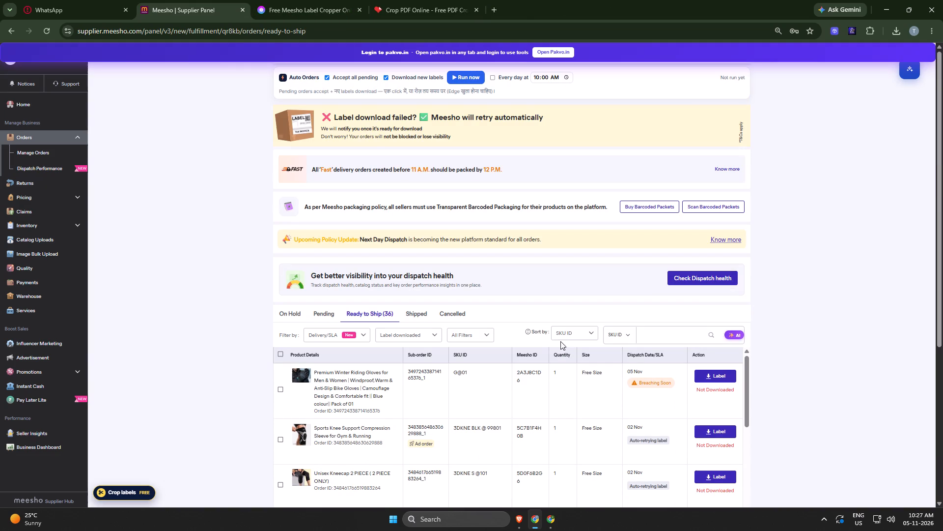
pyautogui.scroll(5, 560, 341)
pyautogui.scroll(-18, 566, 334)
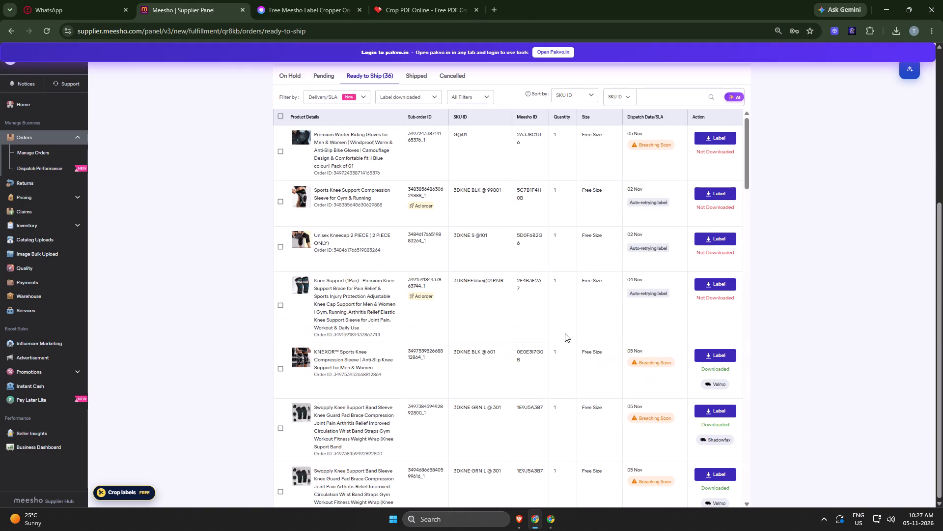
pyautogui.scroll(-20, 638, 348)
pyautogui.scroll(-1, 638, 348)
pyautogui.scroll(-2, 733, 267)
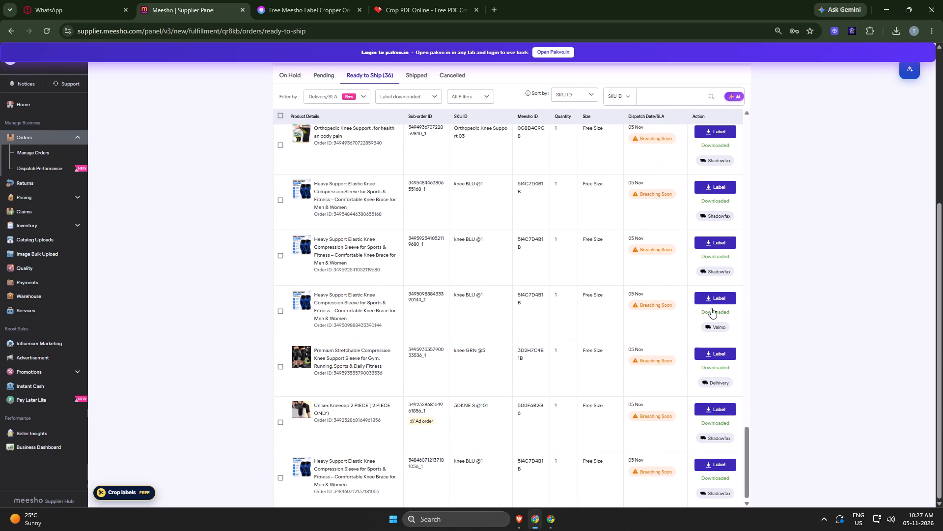
pyautogui.scroll(-13, 711, 308)
pyautogui.scroll(-4, 731, 421)
pyautogui.scroll(7, 731, 421)
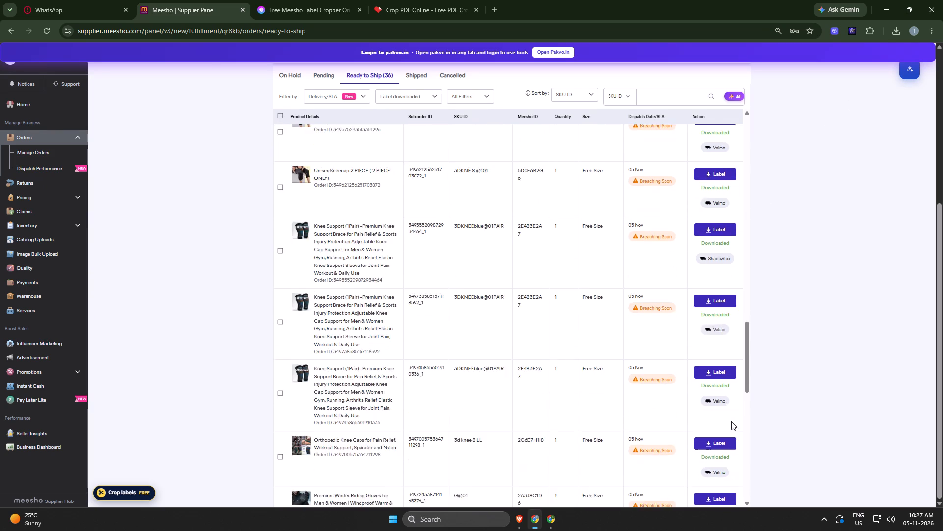
pyautogui.scroll(20, 731, 421)
pyautogui.scroll(3, 731, 421)
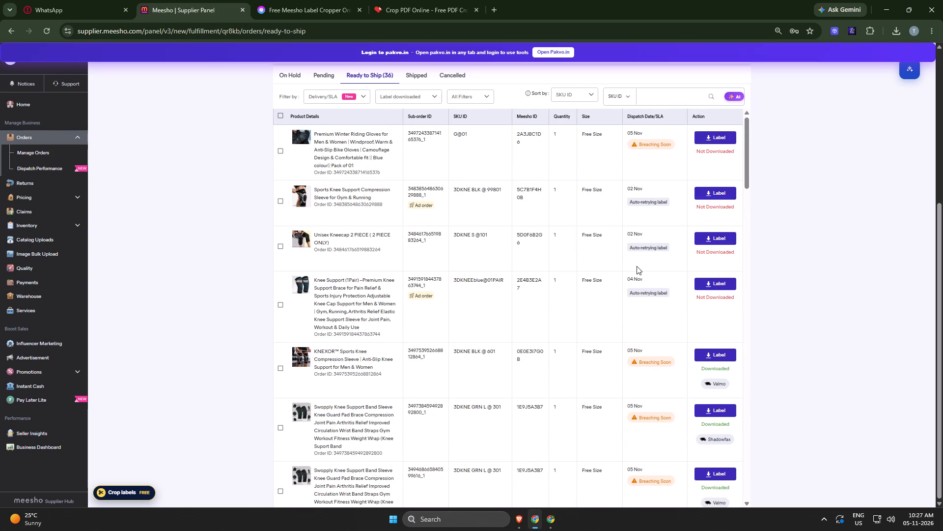
pyautogui.scroll(-5, 516, 297)
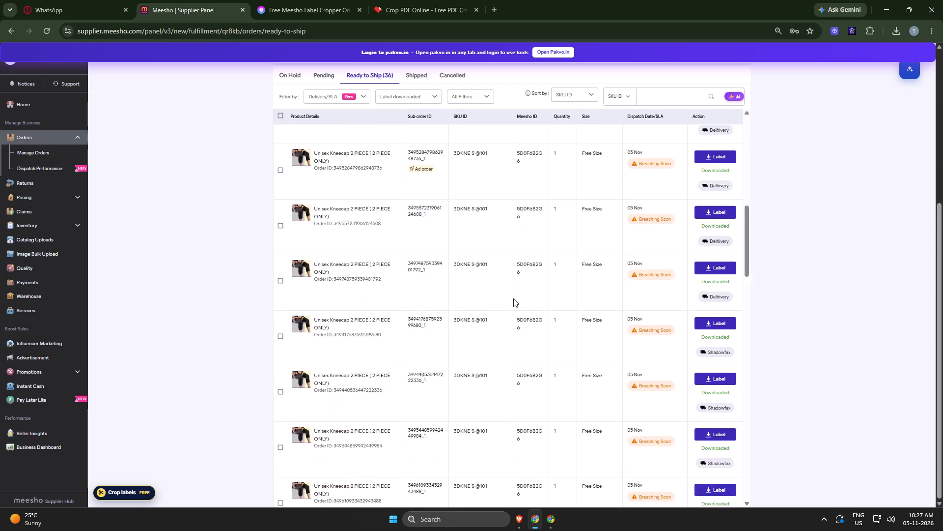
pyautogui.scroll(-20, 513, 298)
pyautogui.scroll(-4, 513, 298)
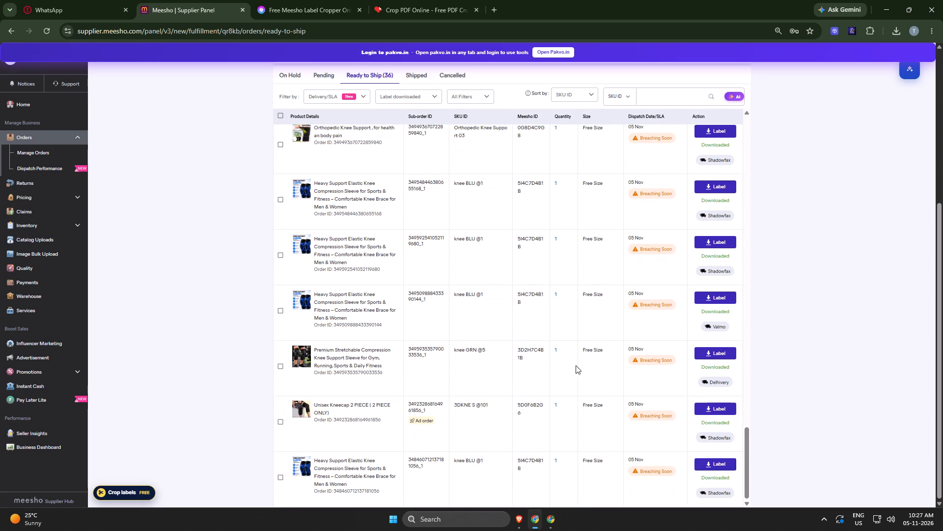
pyautogui.scroll(-6, 565, 338)
# Switch to the second supplier account's Chrome window and check its Pending and On Hold order lists.
pyautogui.click(551, 528)
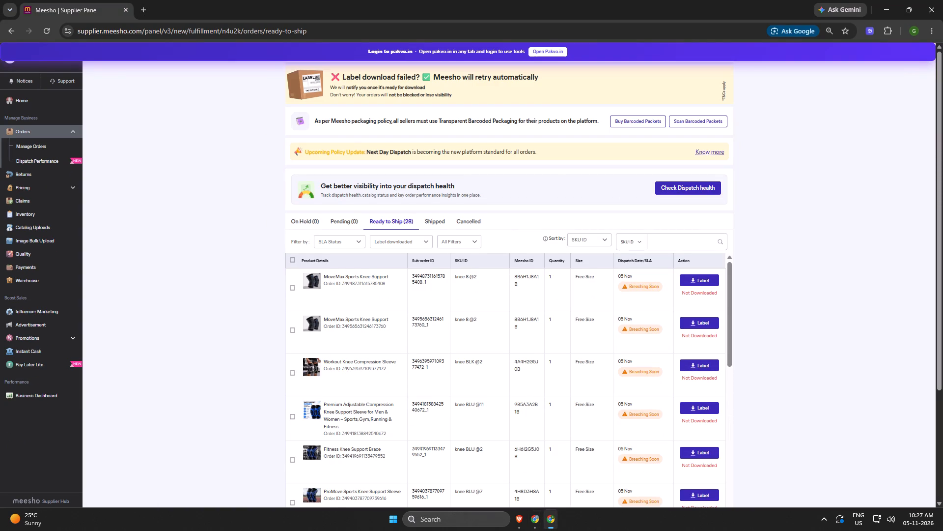
pyautogui.click(349, 227)
pyautogui.click(313, 227)
# Reopen the second account's Ready to Ship list, select all its orders, review them and generate their labels.
pyautogui.click(379, 217)
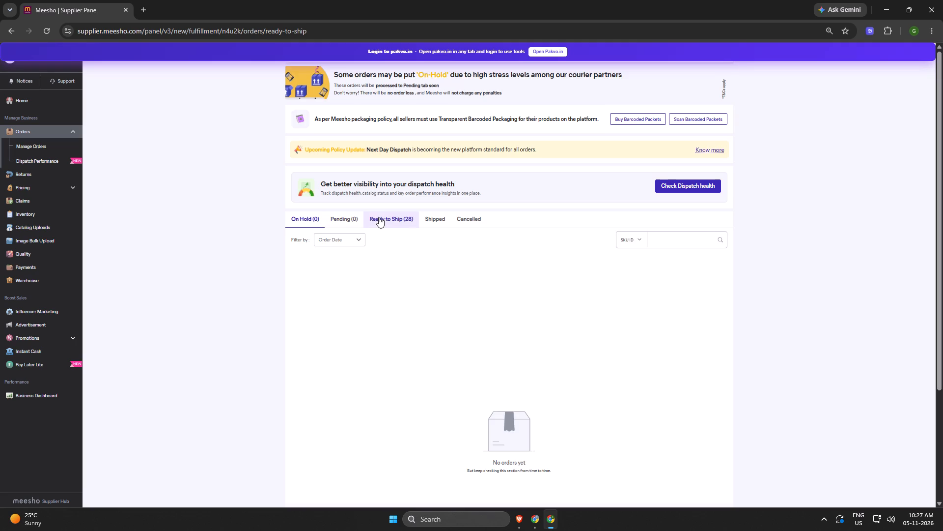
pyautogui.click(292, 261)
pyautogui.scroll(-3, 419, 329)
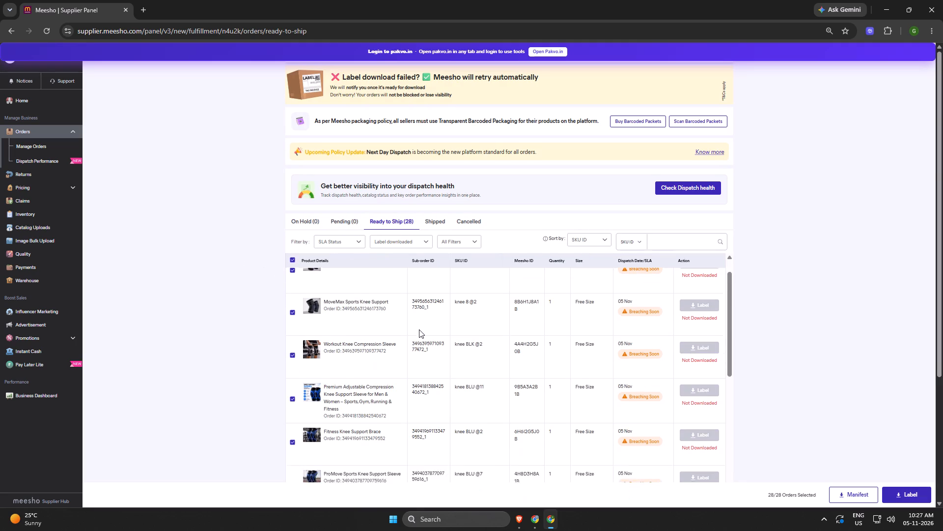
pyautogui.scroll(-18, 426, 214)
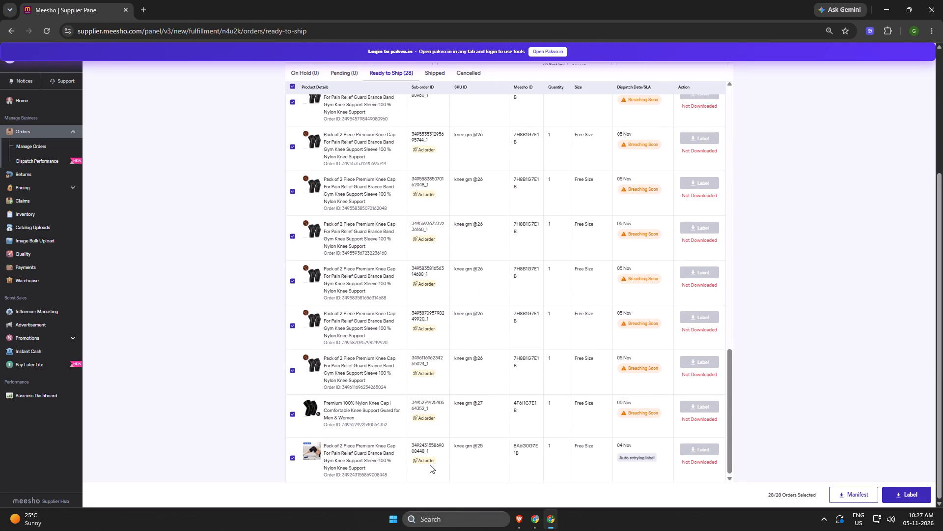
pyautogui.scroll(7, 436, 404)
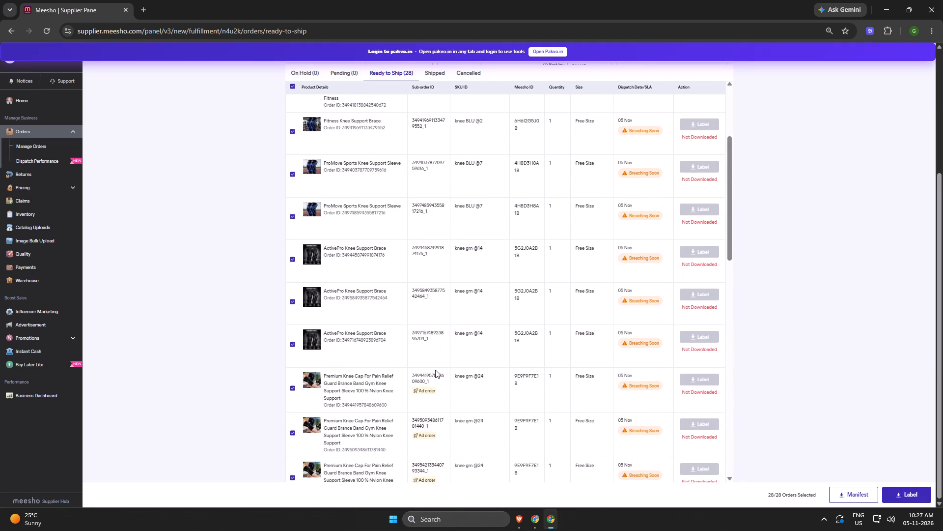
pyautogui.scroll(5, 432, 365)
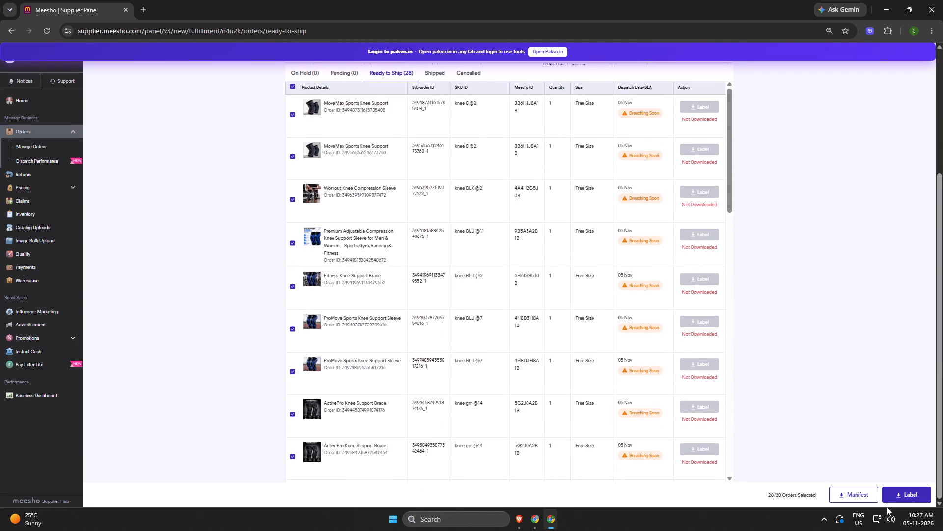
pyautogui.click(894, 488)
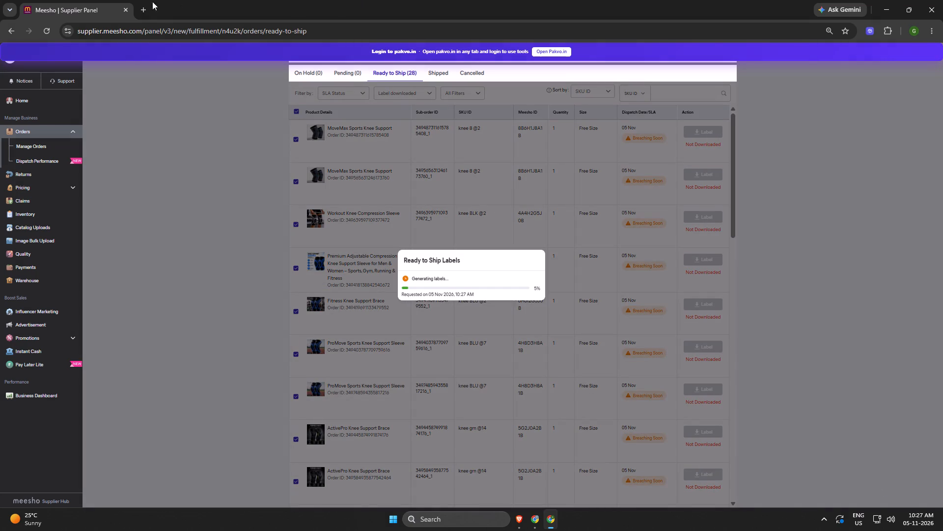
# Open the E-LabelCrop Meesho label cropper in a new tab.
pyautogui.click(146, 5)
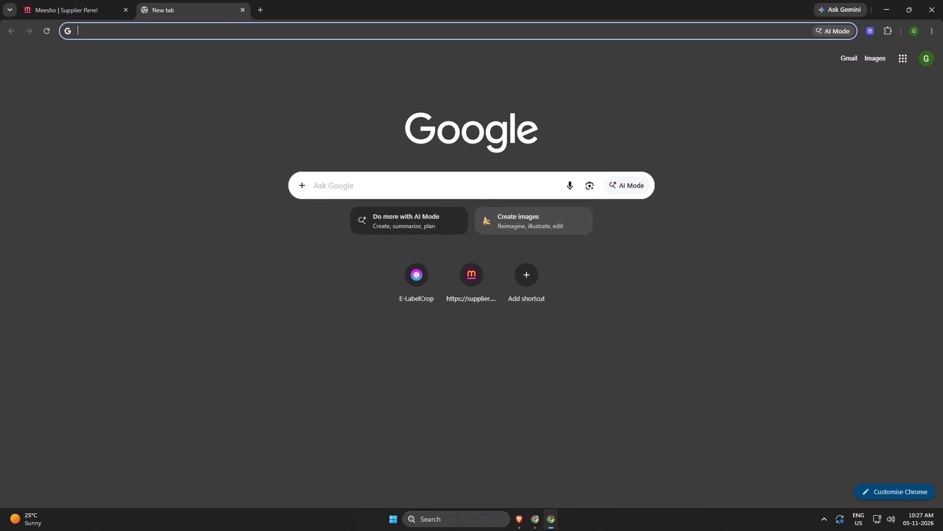
pyautogui.click(514, 179)
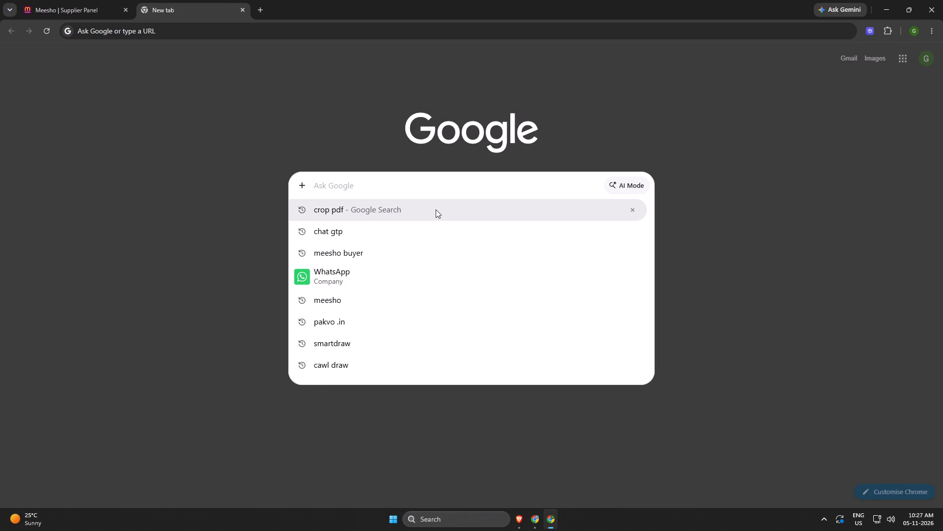
pyautogui.click(173, 195)
pyautogui.click(417, 288)
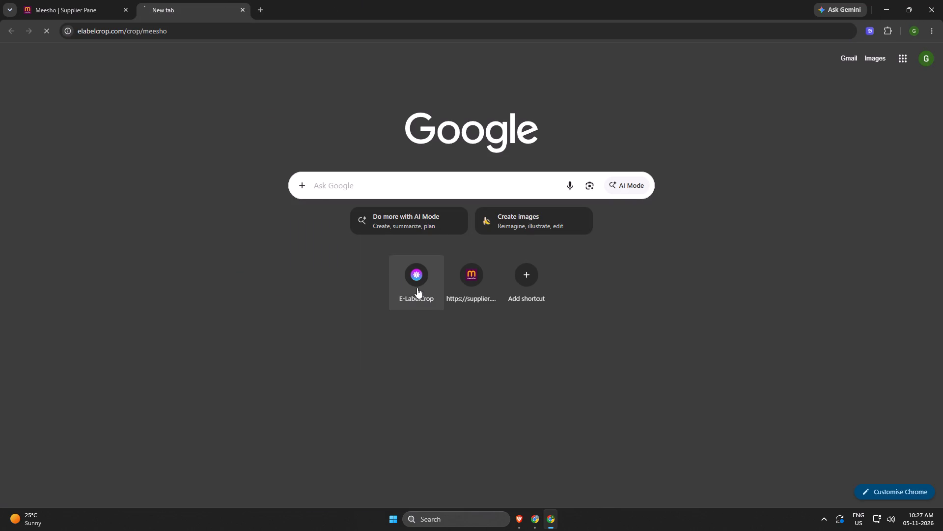
# Return to the Meesho Supplier Panel and download the second account's generated label PDF.
pyautogui.click(75, 0)
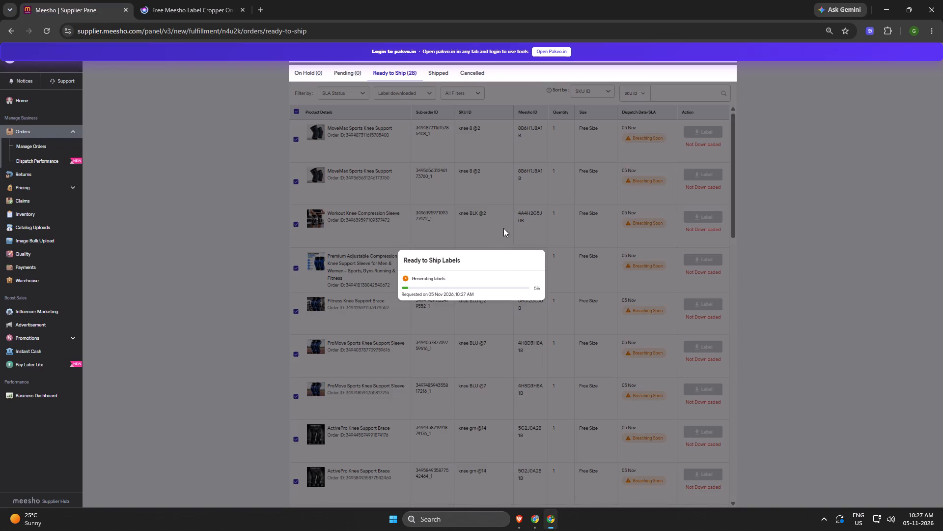
pyautogui.click(189, 0)
pyautogui.click(507, 302)
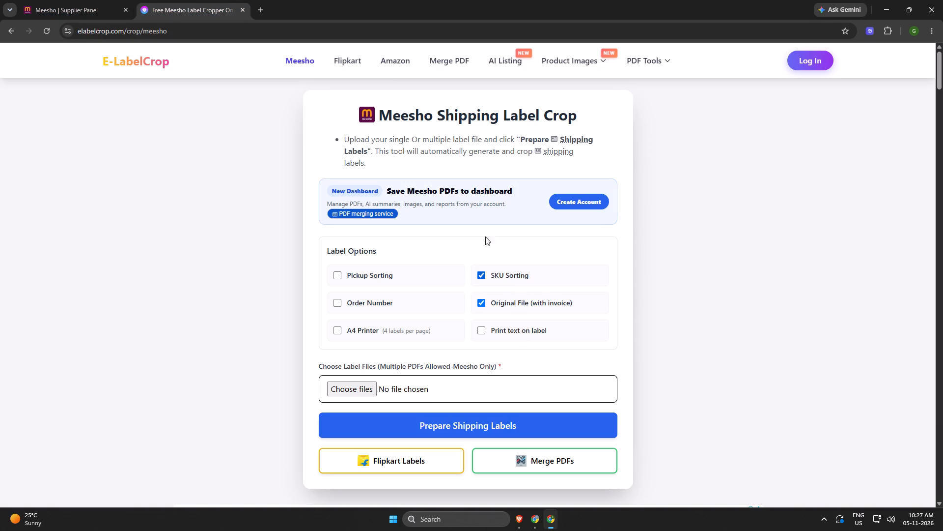
pyautogui.click(119, 0)
pyautogui.click(417, 309)
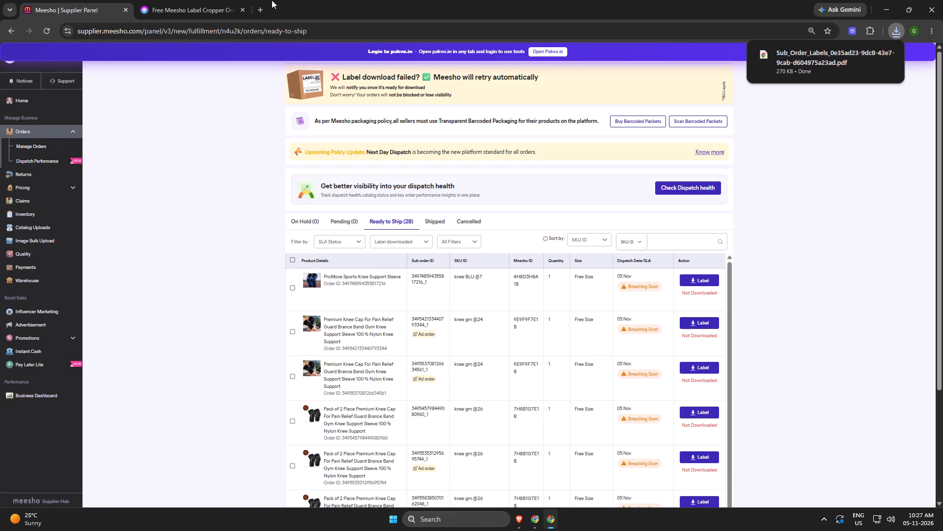
# Load the downloaded Sub_Order_Labels PDF into the E-LabelCrop Meesho cropper and prepare the shipping labels.
pyautogui.click(188, 0)
pyautogui.click(534, 114)
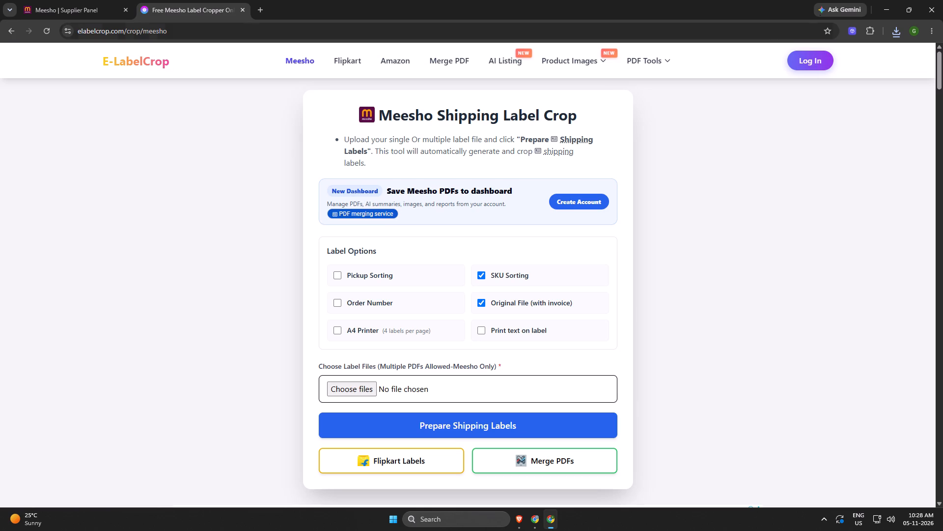
pyautogui.click(898, 29)
pyautogui.moveTo(841, 86); pyautogui.dragTo(607, 302)
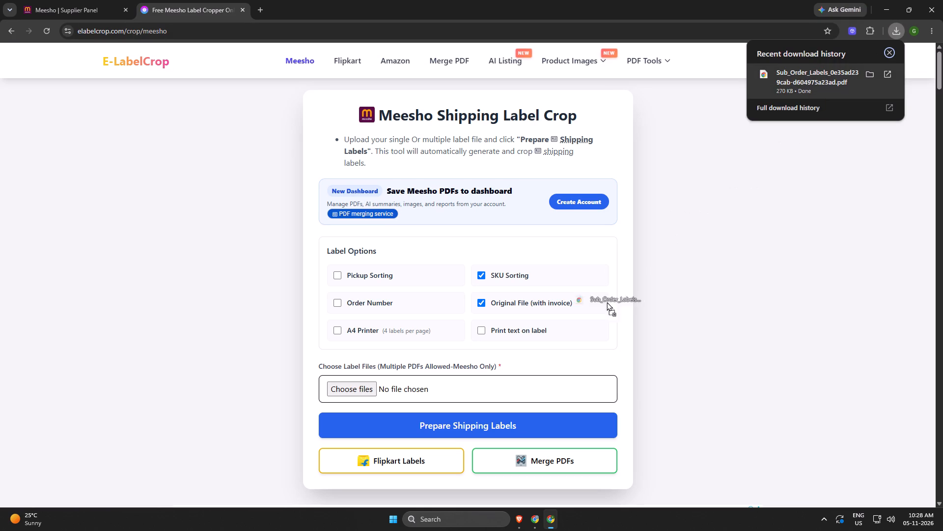
pyautogui.moveTo(607, 302); pyautogui.dragTo(545, 393)
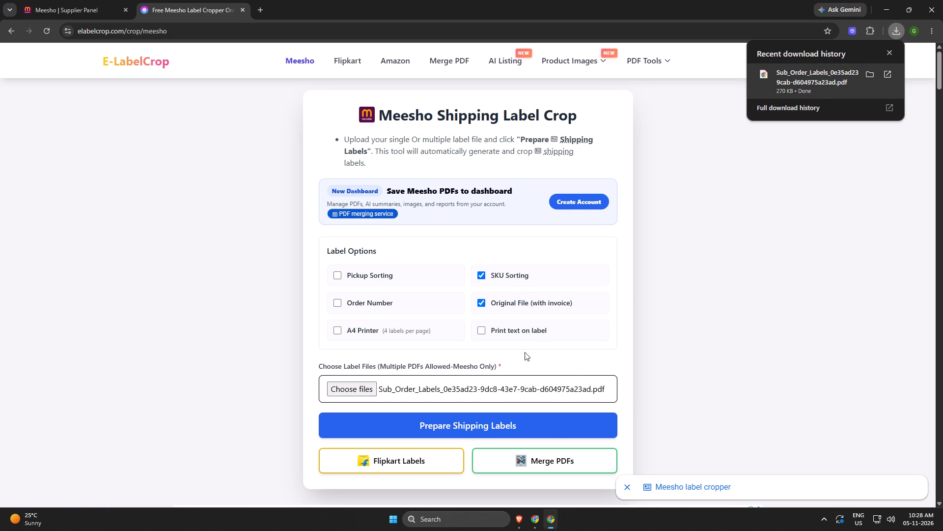
pyautogui.click(553, 426)
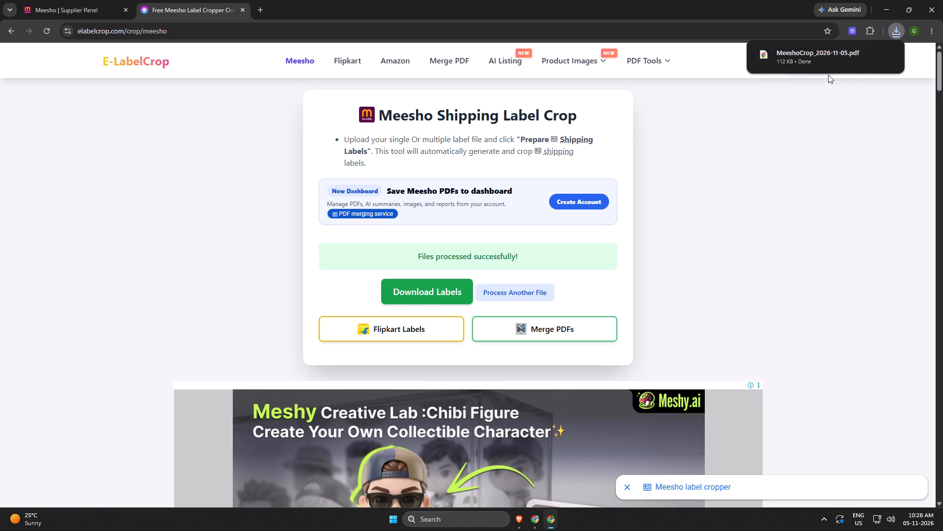
# Open iLovePDF's Crop PDF tool through a crop pdf search, close the E-LabelCrop page, and load MeeshoCrop_2026-11-05.pdf.
pyautogui.click(263, 7)
pyautogui.click(490, 169)
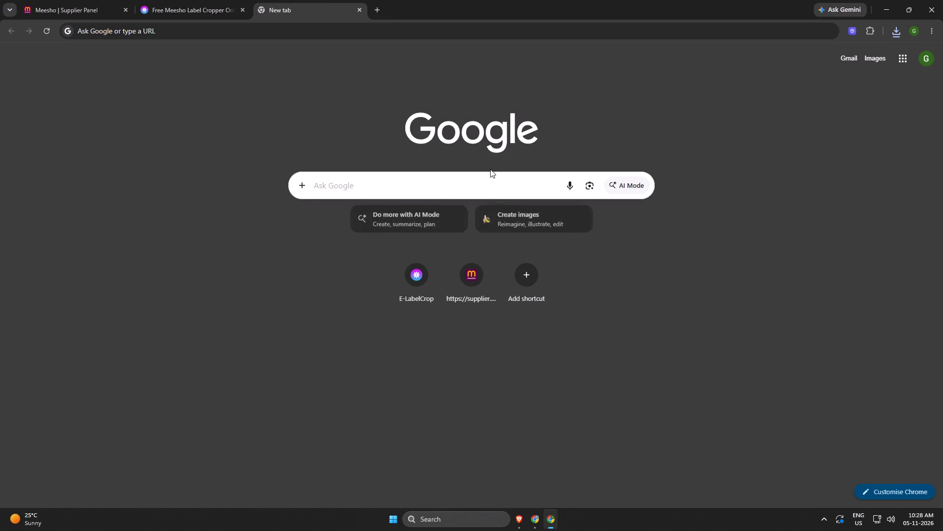
pyautogui.click(479, 184)
pyautogui.click(404, 208)
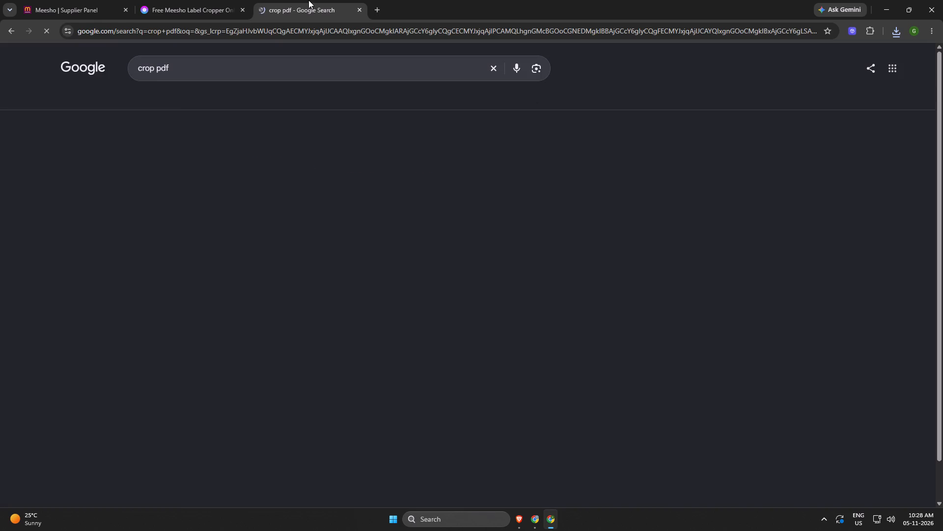
pyautogui.click(249, 165)
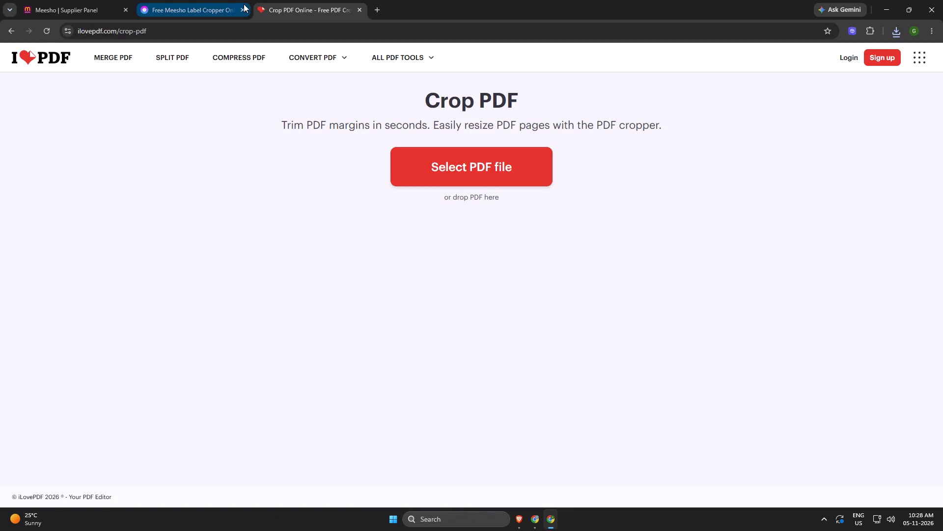
pyautogui.click(240, 8)
pyautogui.click(890, 30)
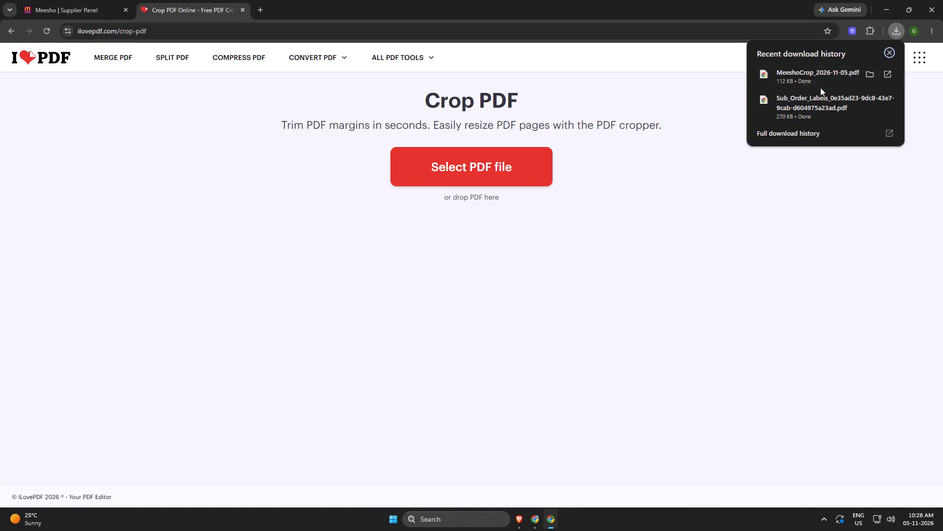
pyautogui.moveTo(811, 80); pyautogui.dragTo(630, 153)
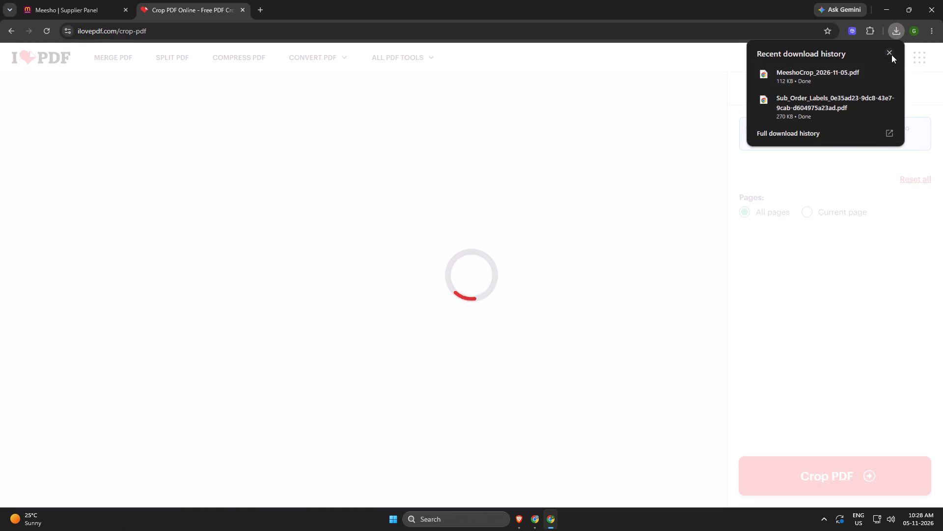
pyautogui.click(891, 54)
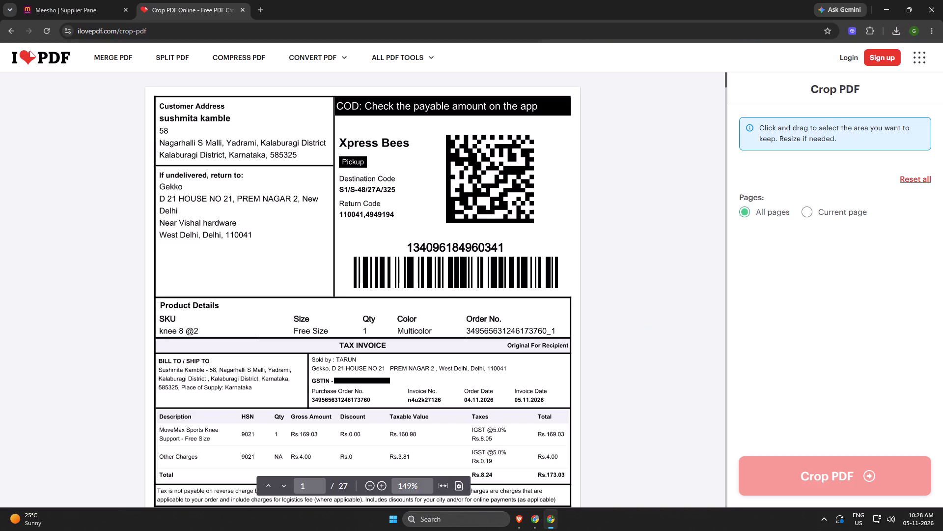
# Crop all pages to the full-width area from the page top to just above the invoice's item table, and download the PDF.
pyautogui.moveTo(572, 408); pyautogui.dragTo(96, 0)
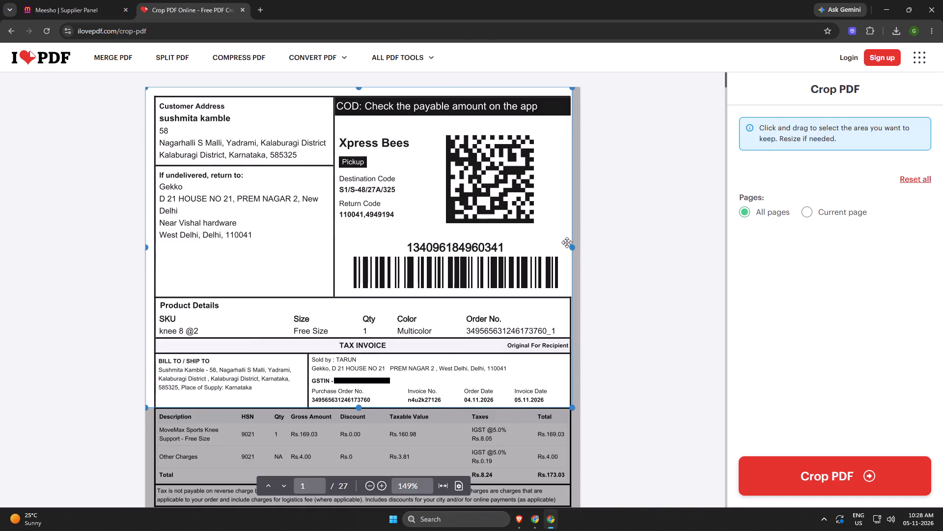
pyautogui.moveTo(573, 245); pyautogui.dragTo(604, 257)
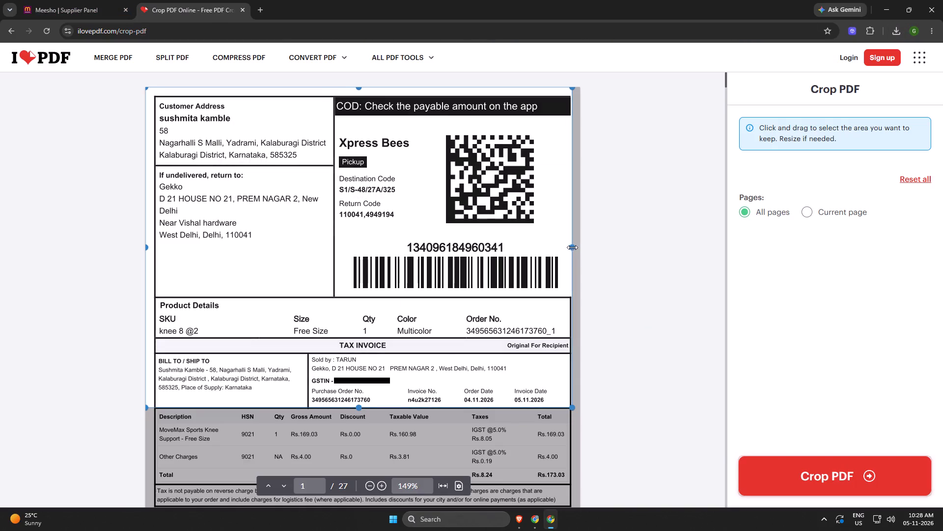
pyautogui.moveTo(572, 247); pyautogui.dragTo(596, 251)
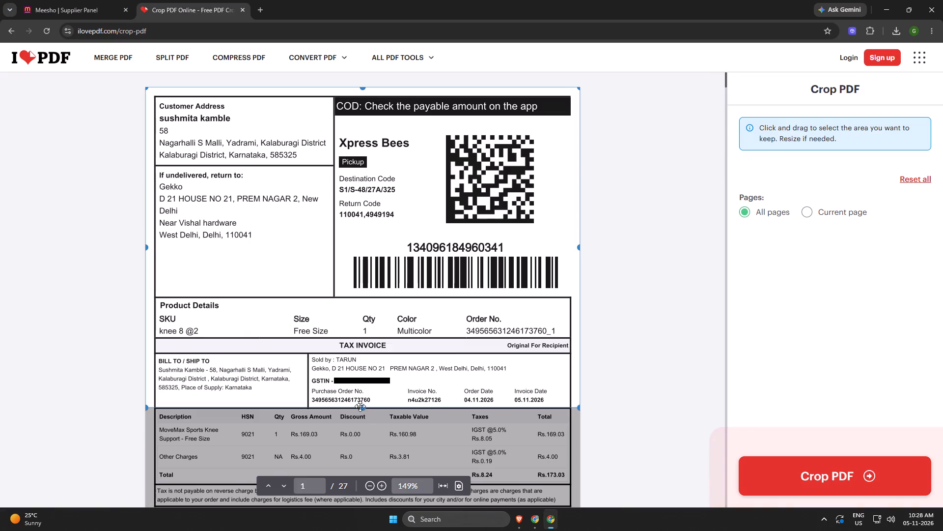
pyautogui.click(361, 407)
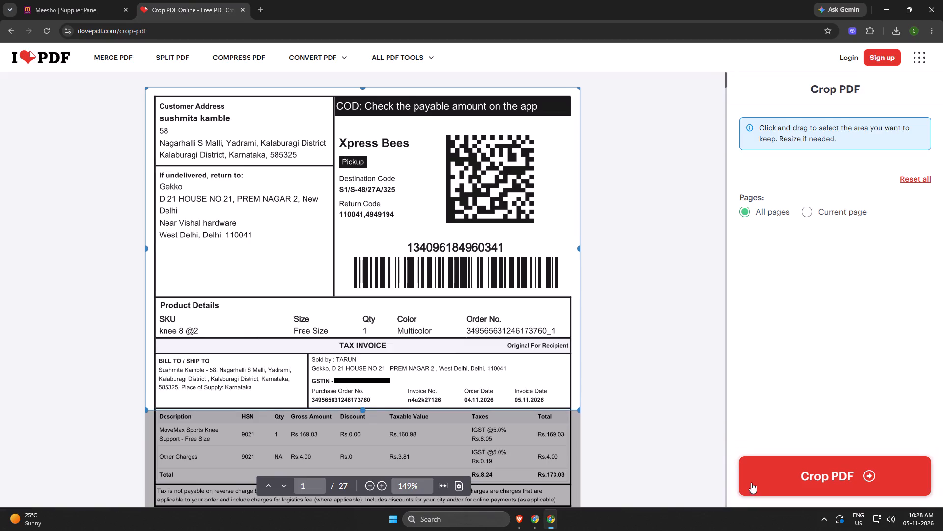
pyautogui.click(760, 478)
pyautogui.click(515, 186)
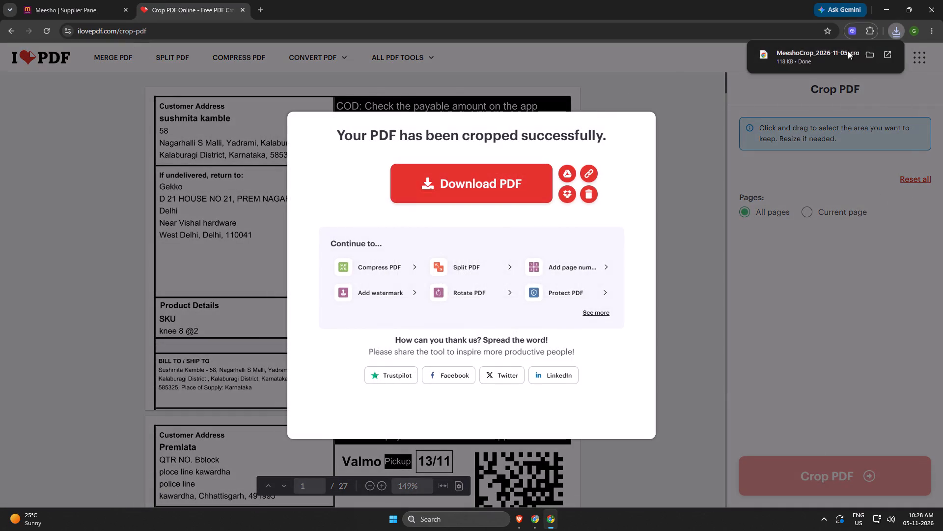
# Open the cropped label PDF, print all pages on the 4BARCODE 4B-2054N printer, and look through its page thumbnails.
pyautogui.moveTo(831, 63); pyautogui.dragTo(685, 0)
pyautogui.click(911, 62)
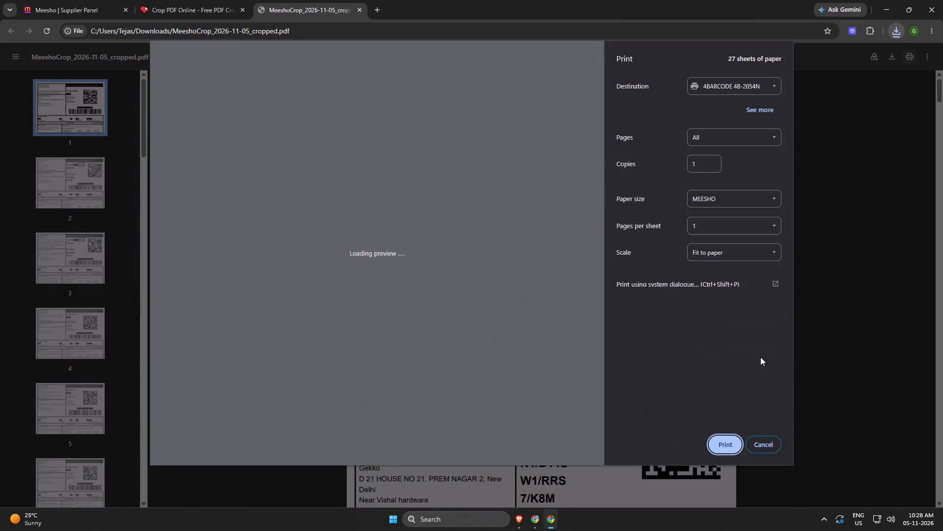
pyautogui.click(728, 442)
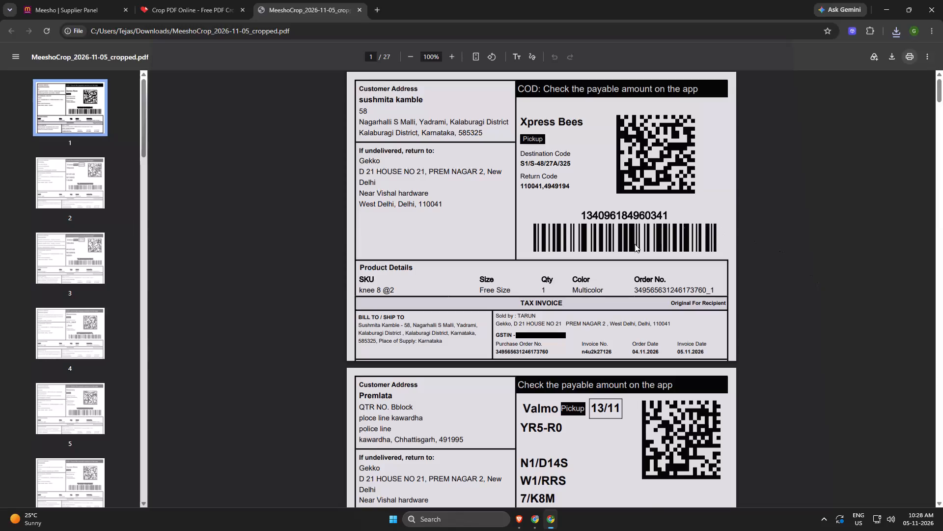
pyautogui.scroll(-20, 44, 300)
pyautogui.scroll(-5, 44, 300)
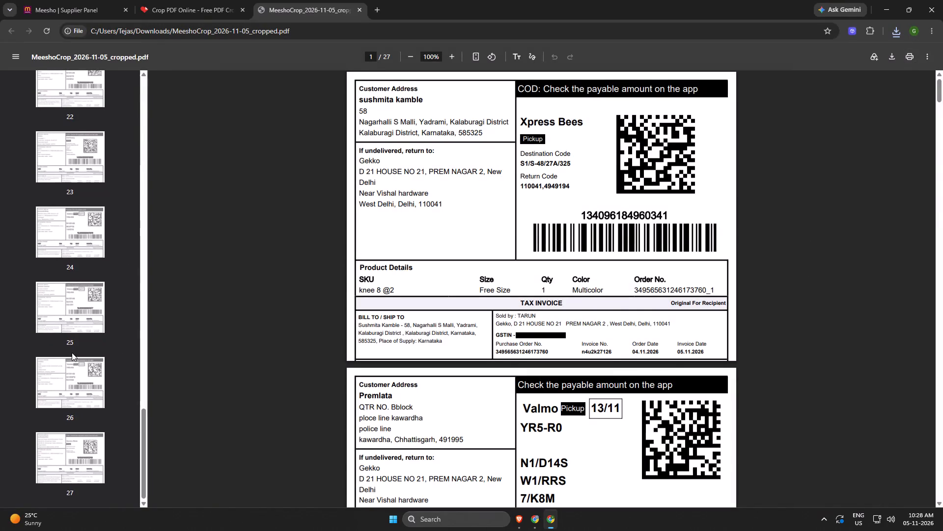
pyautogui.scroll(-8, 72, 353)
# Return to the Meesho Supplier Panel and recheck the Pending, On Hold and Ready to Ship lists and the home page's Download Labels task.
pyautogui.click(70, 0)
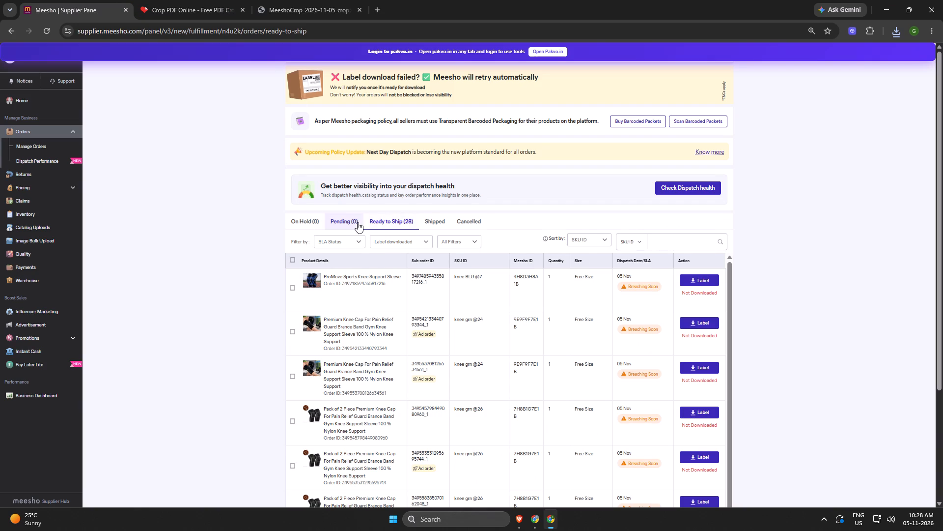
pyautogui.click(358, 222)
pyautogui.click(394, 228)
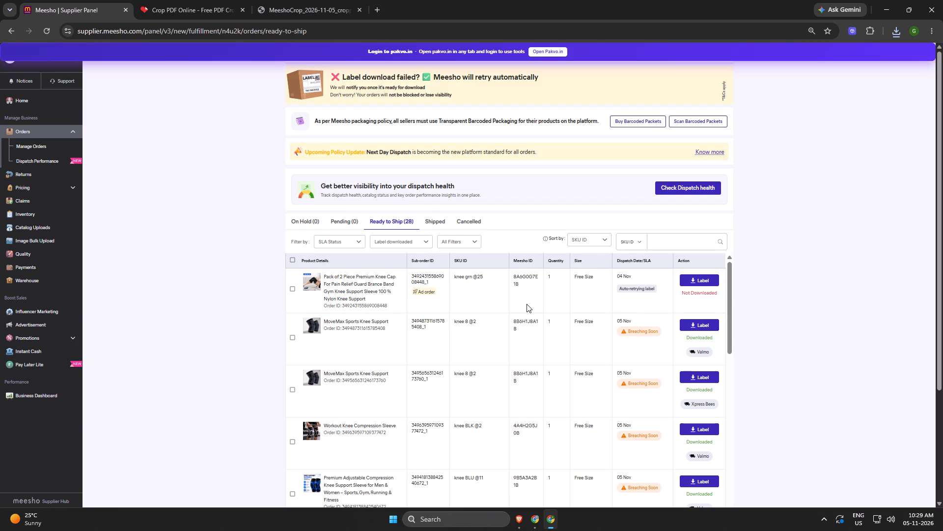
pyautogui.click(34, 100)
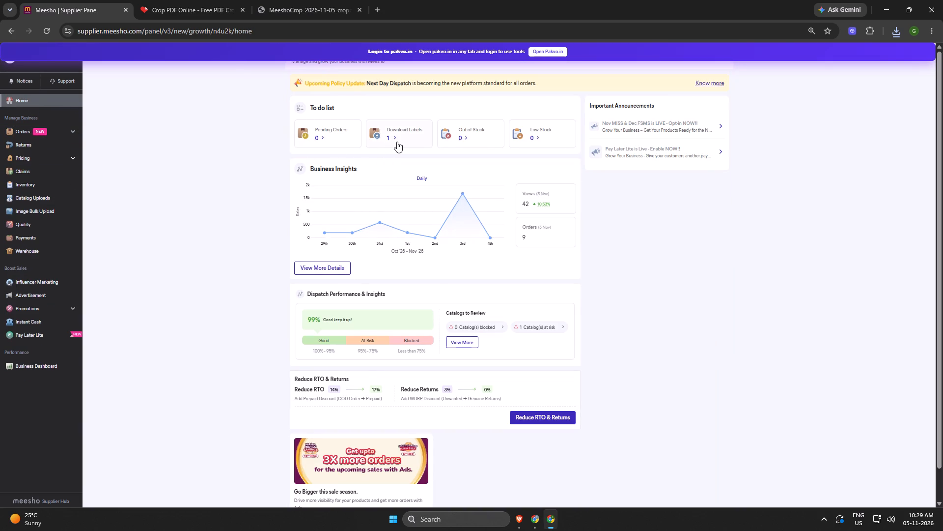
pyautogui.click(397, 142)
pyautogui.click(355, 222)
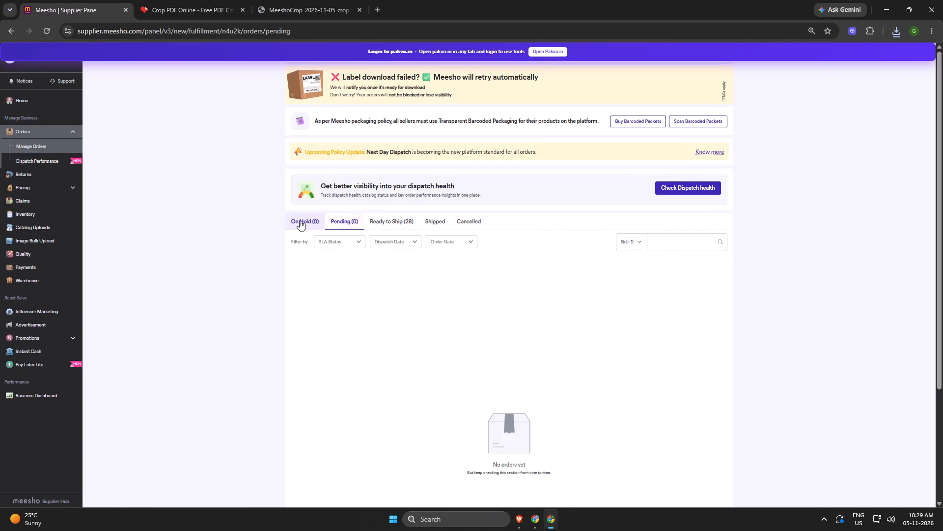
pyautogui.click(300, 220)
pyautogui.click(337, 220)
pyautogui.click(413, 218)
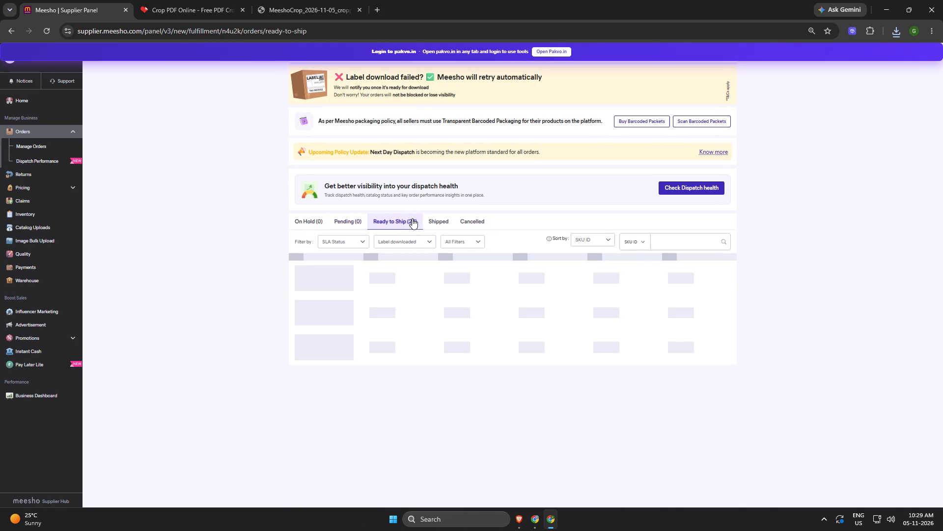
pyautogui.click(346, 222)
pyautogui.click(318, 225)
pyautogui.click(338, 221)
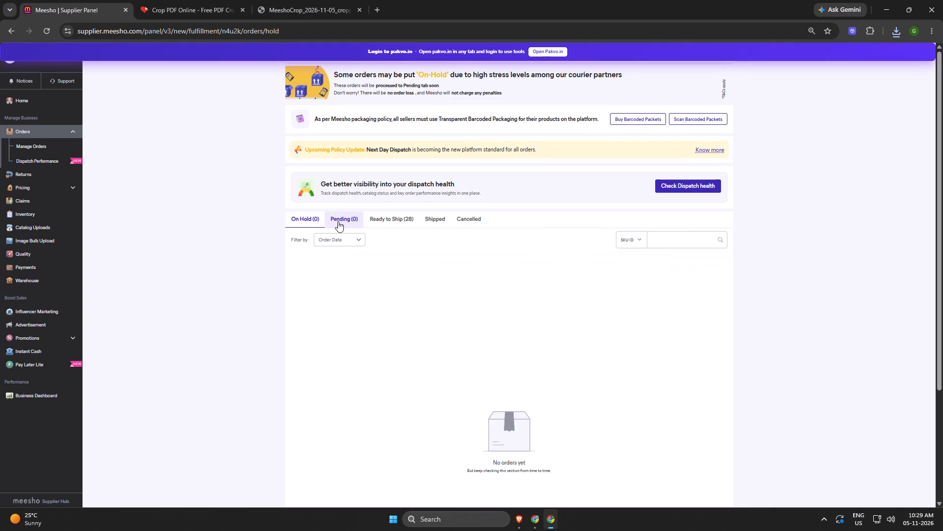
# Examine the second account's Ready to Ship list for each order's label download status and courier partner.
pyautogui.click(407, 225)
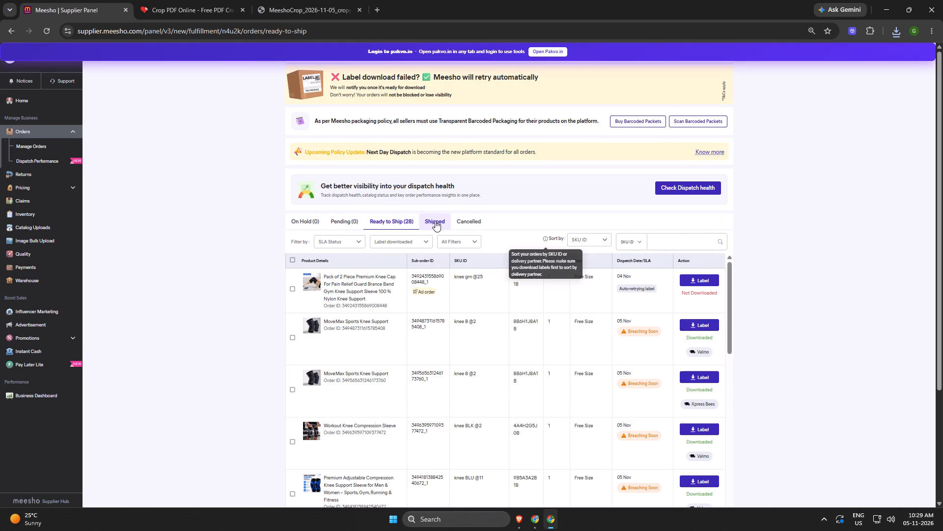
pyautogui.scroll(-2, 219, 282)
pyautogui.scroll(-5, 383, 299)
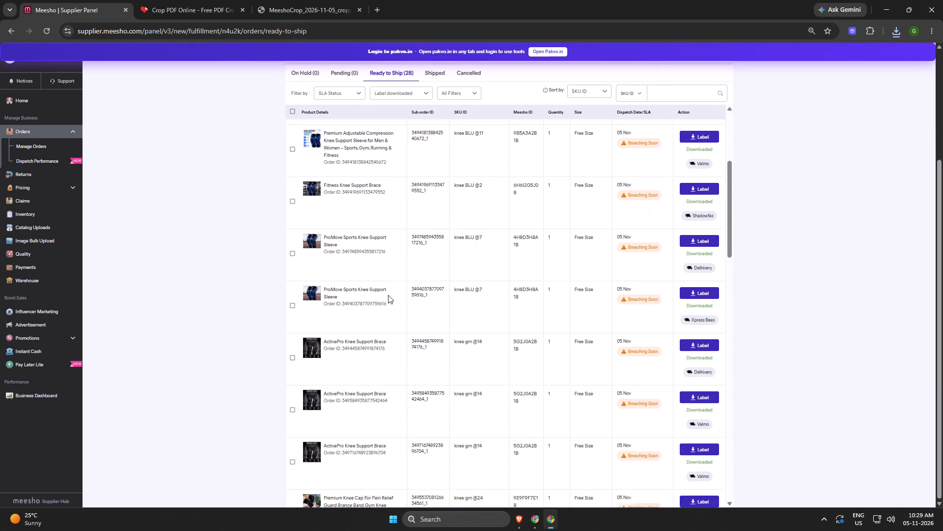
pyautogui.scroll(-5, 388, 295)
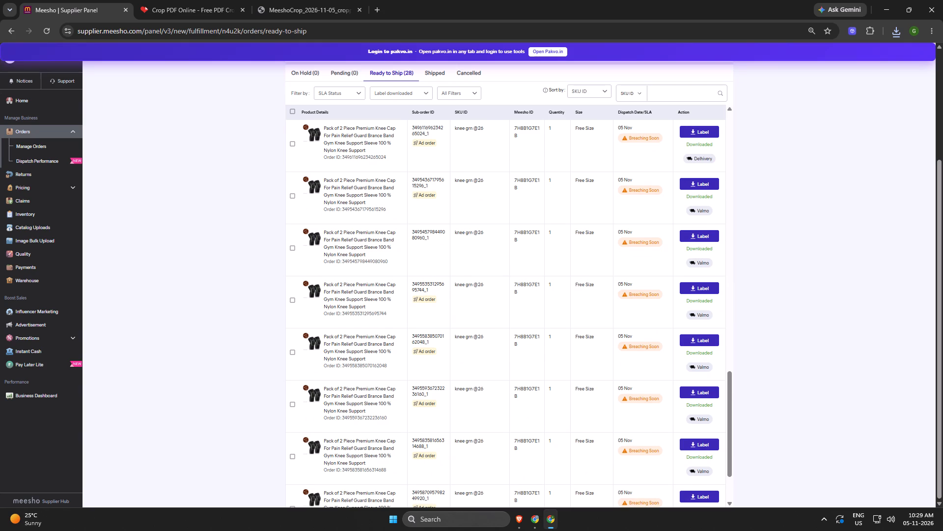
pyautogui.scroll(-4, 393, 286)
pyautogui.scroll(7, 393, 282)
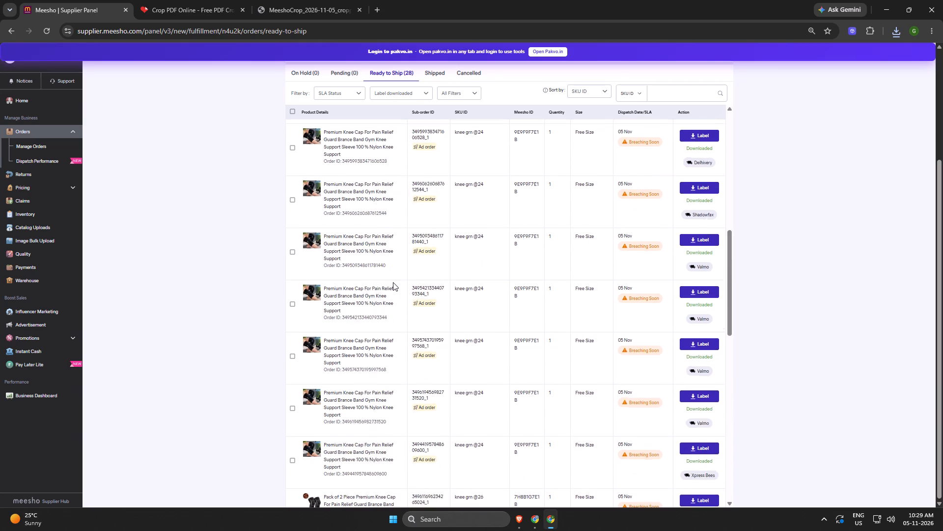
pyautogui.scroll(5, 393, 282)
pyautogui.scroll(-10, 393, 282)
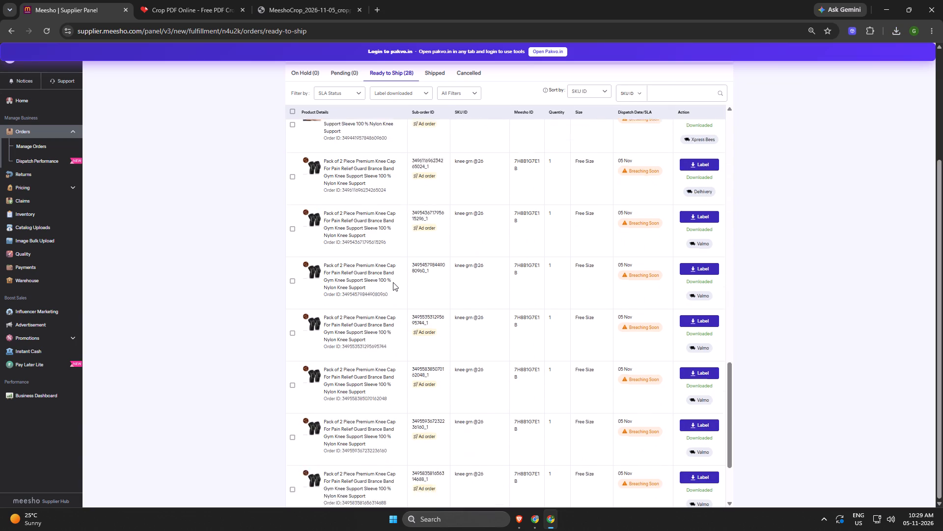
pyautogui.scroll(-4, 393, 282)
pyautogui.click(195, 239)
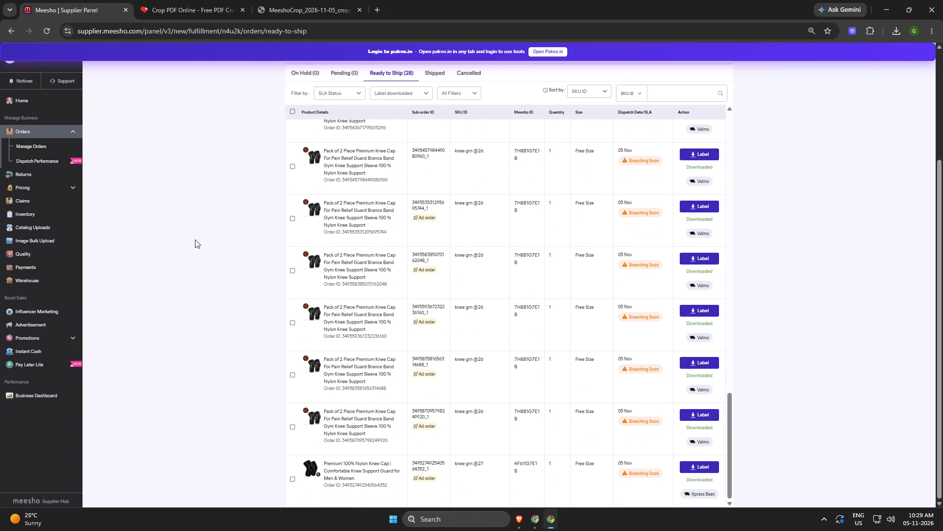
pyautogui.scroll(18, 492, 293)
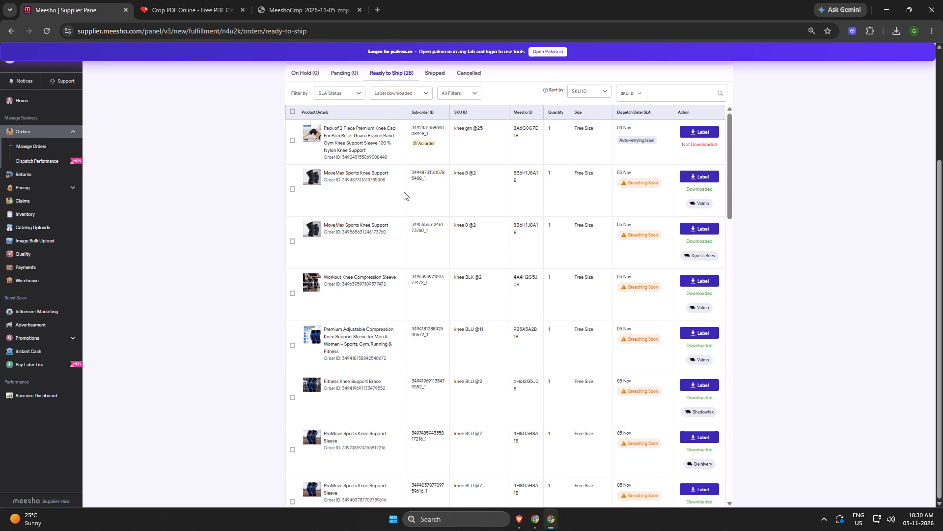
# Recheck the second account's Ready to Ship, On Hold and Pending order lists, and the home page's to-do list.
pyautogui.click(10, 104)
pyautogui.click(388, 133)
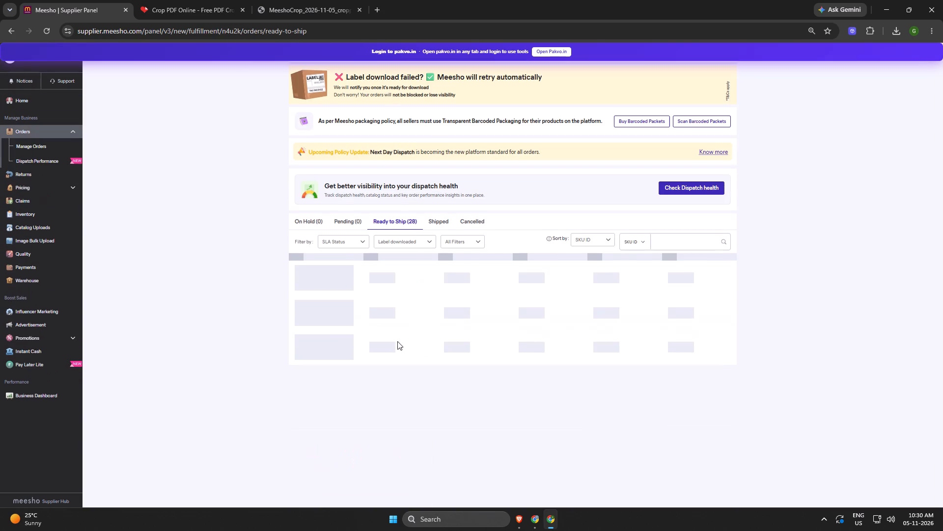
pyautogui.click(329, 219)
pyautogui.click(304, 226)
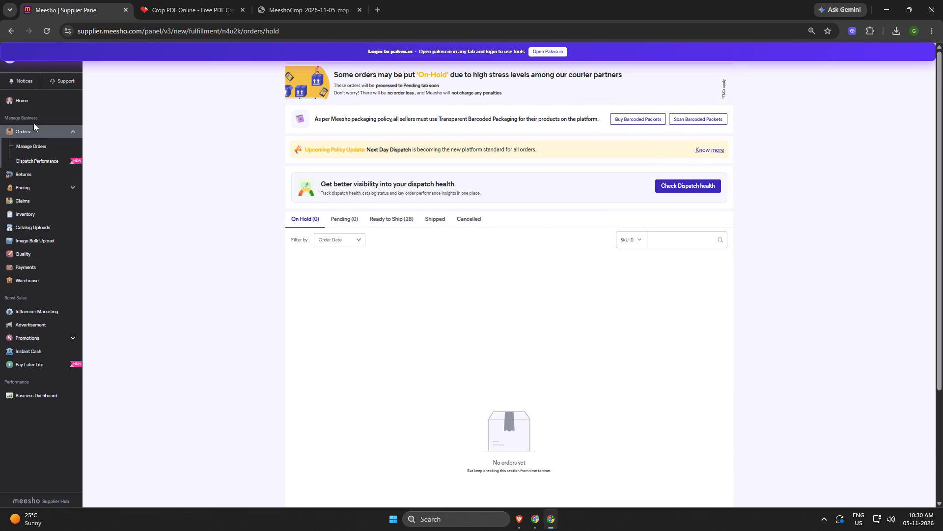
pyautogui.click(358, 213)
pyautogui.click(391, 220)
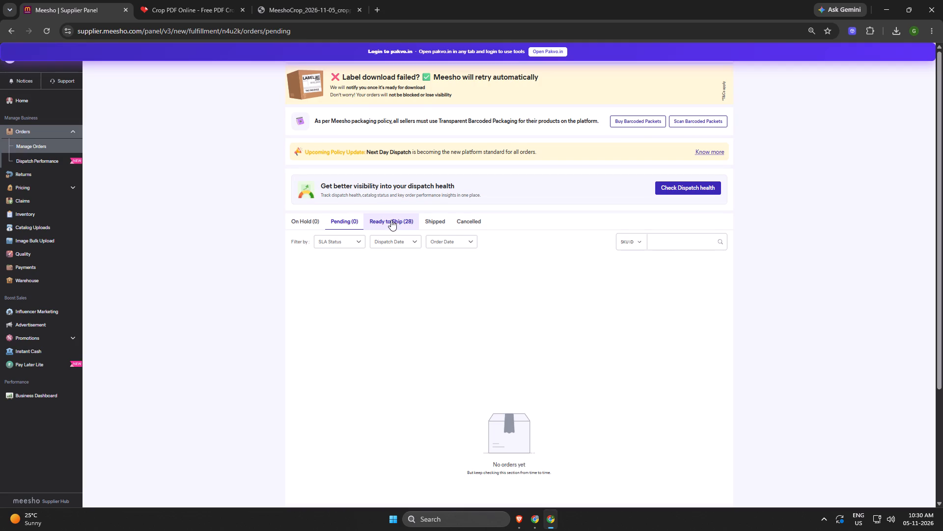
pyautogui.click(348, 222)
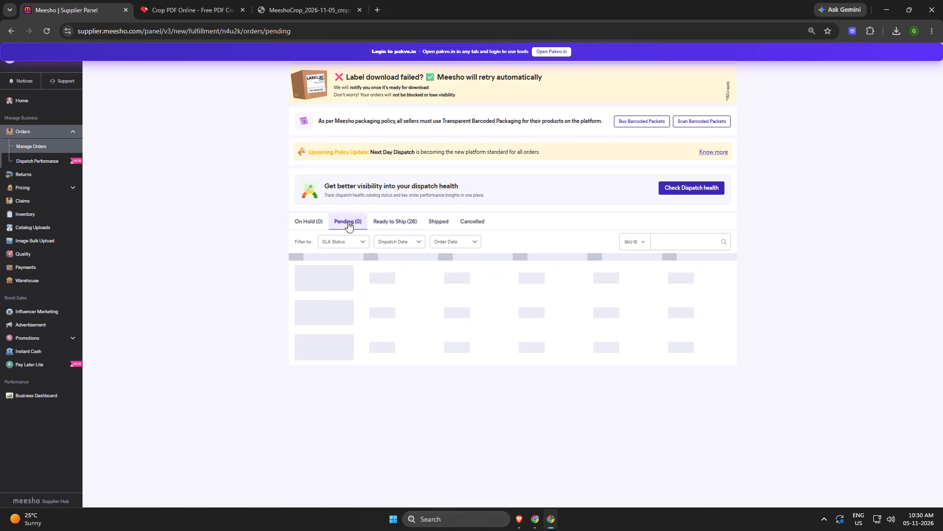
pyautogui.click(318, 222)
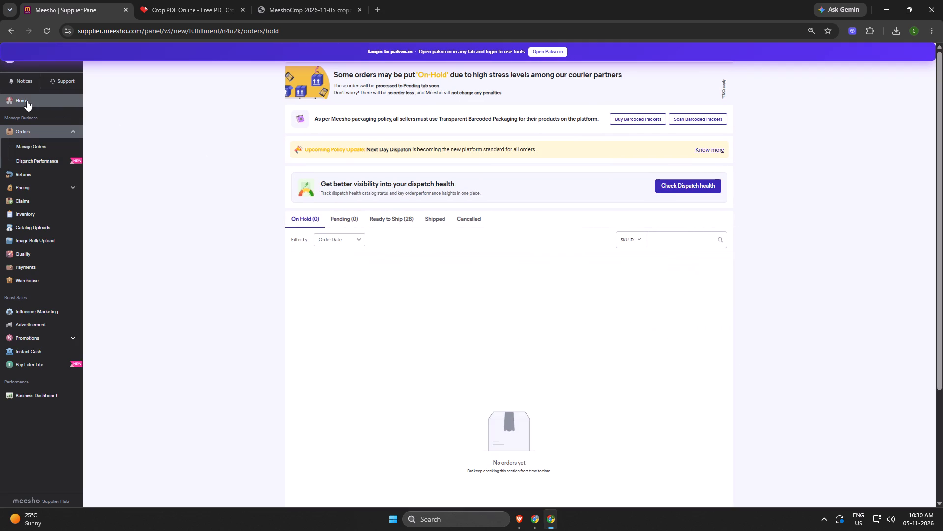
pyautogui.click(27, 100)
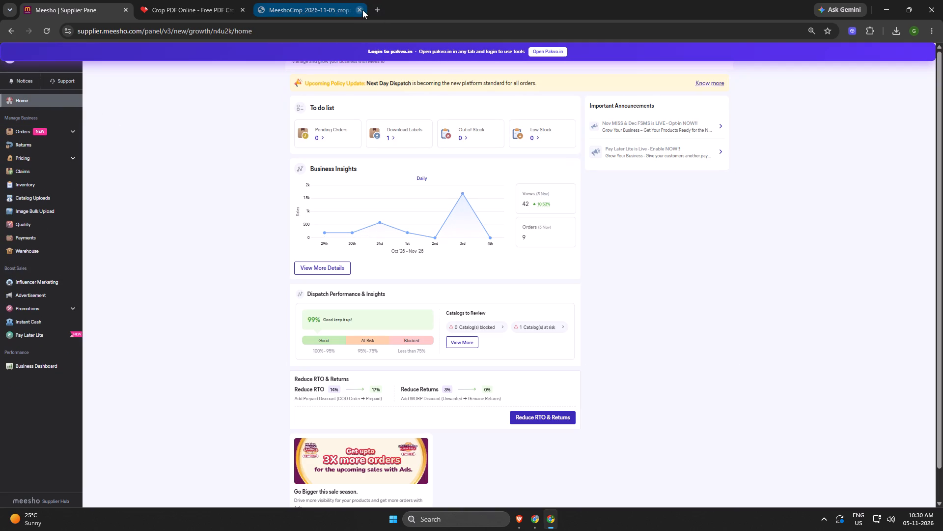
# Close the cropped label PDF and the online PDF cropping page in the second account's browser window.
pyautogui.click(361, 10)
pyautogui.click(239, 10)
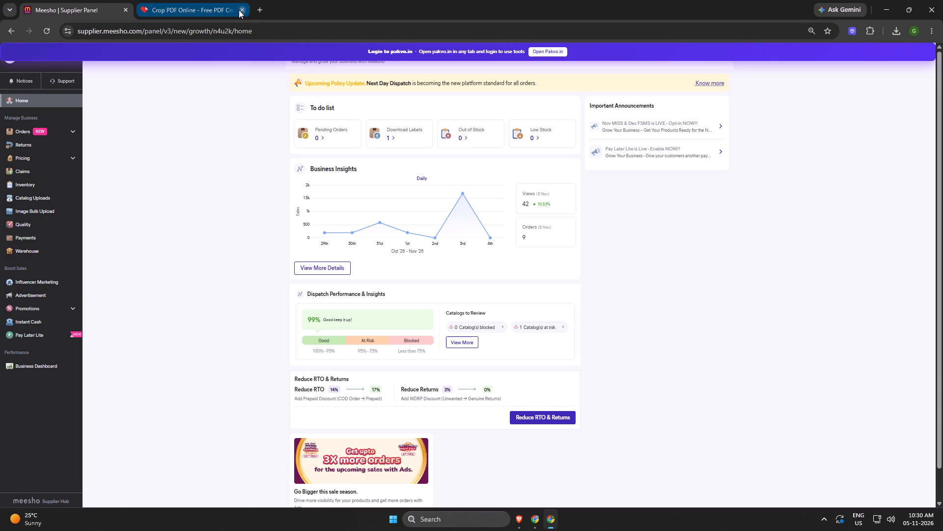
# Switch to the first account's browser window, close WhatsApp, and review the Ready to Ship list's label statuses.
pyautogui.click(529, 517)
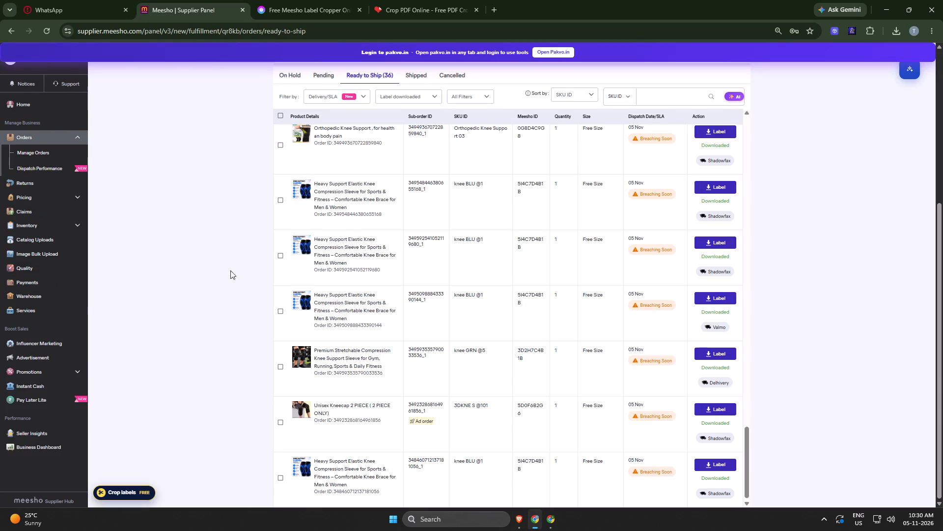
pyautogui.scroll(-2, 292, 310)
pyautogui.scroll(4, 531, 310)
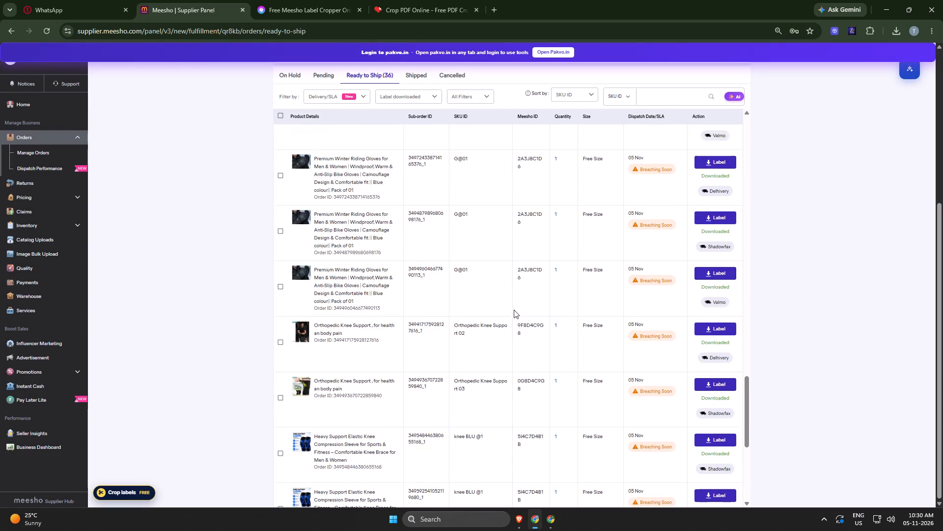
pyautogui.scroll(6, 514, 310)
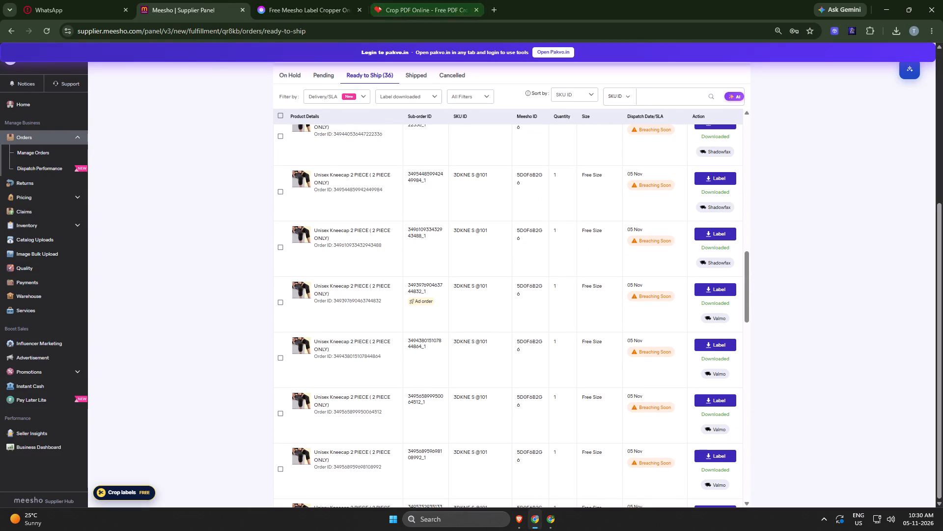
pyautogui.click(126, 8)
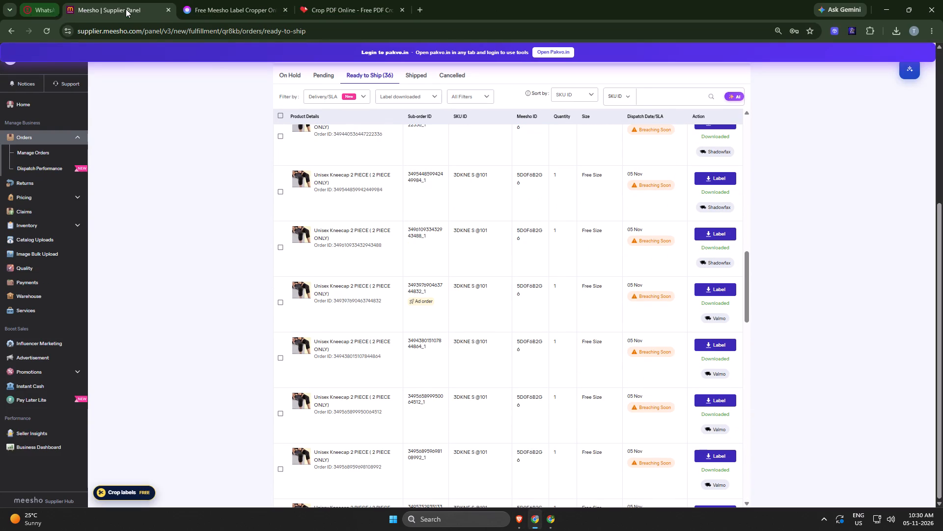
pyautogui.scroll(10, 408, 322)
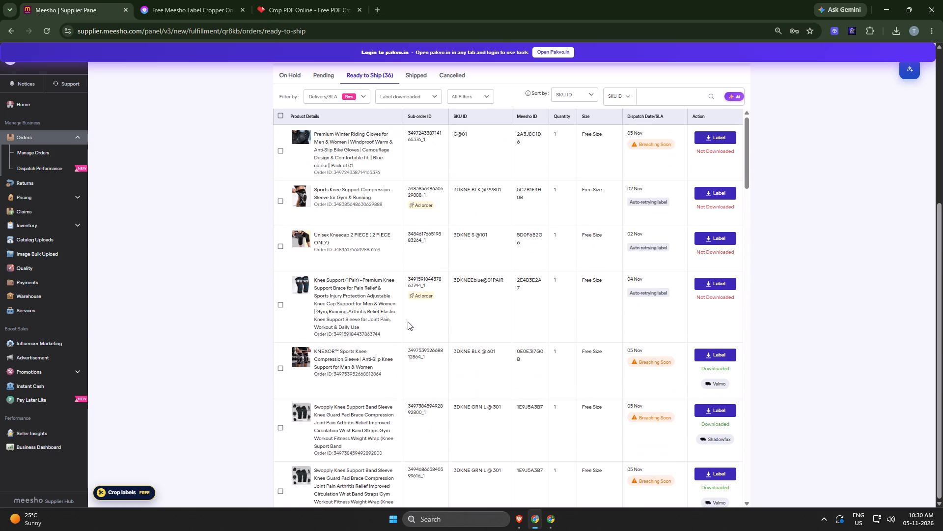
pyautogui.scroll(2, 408, 322)
# Select the four Heavy Support Elastic Knee Compression Sleeve orders with SKU knee BLU @1 in the Ready to Ship list.
pyautogui.scroll(-7, 329, 328)
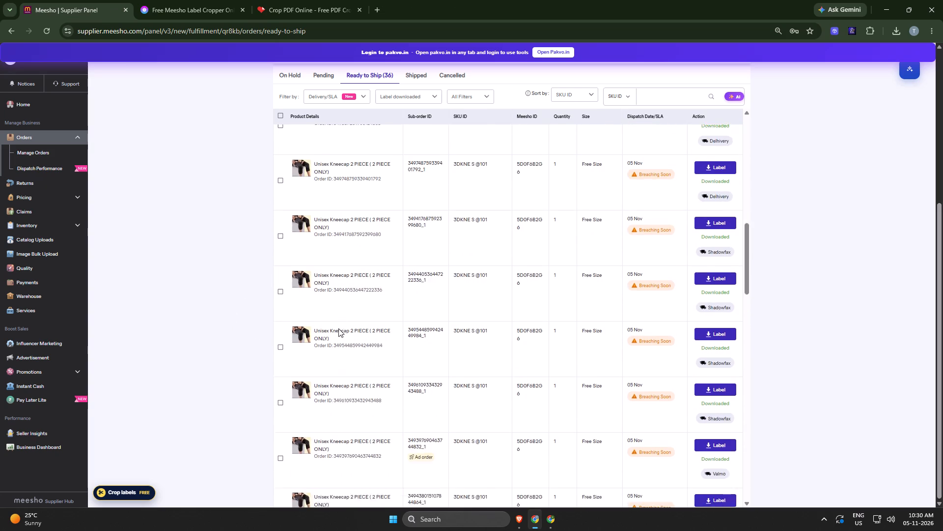
pyautogui.scroll(-19, 338, 328)
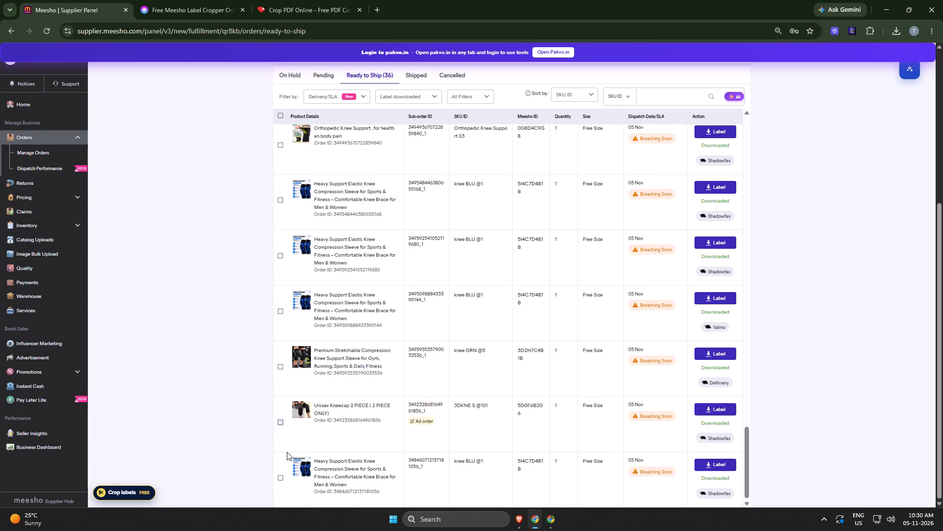
pyautogui.click(281, 477)
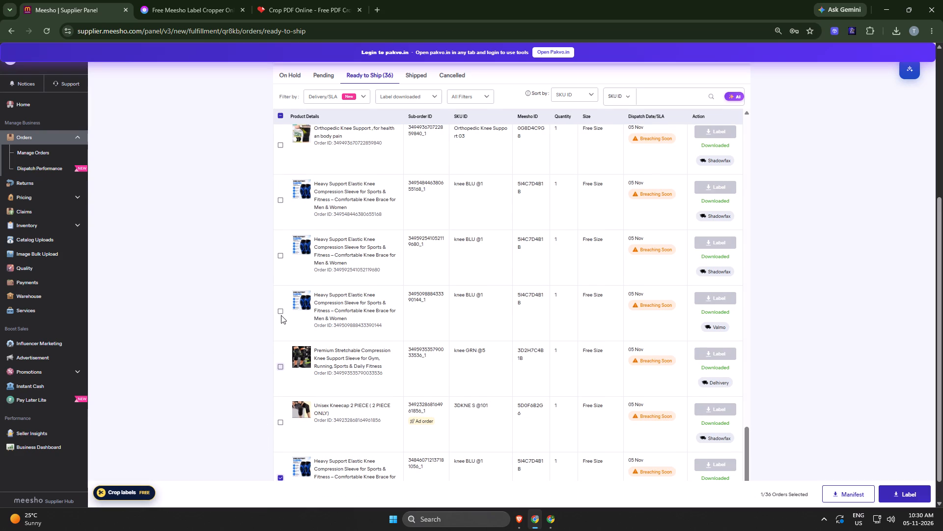
pyautogui.click(281, 312)
pyautogui.click(279, 256)
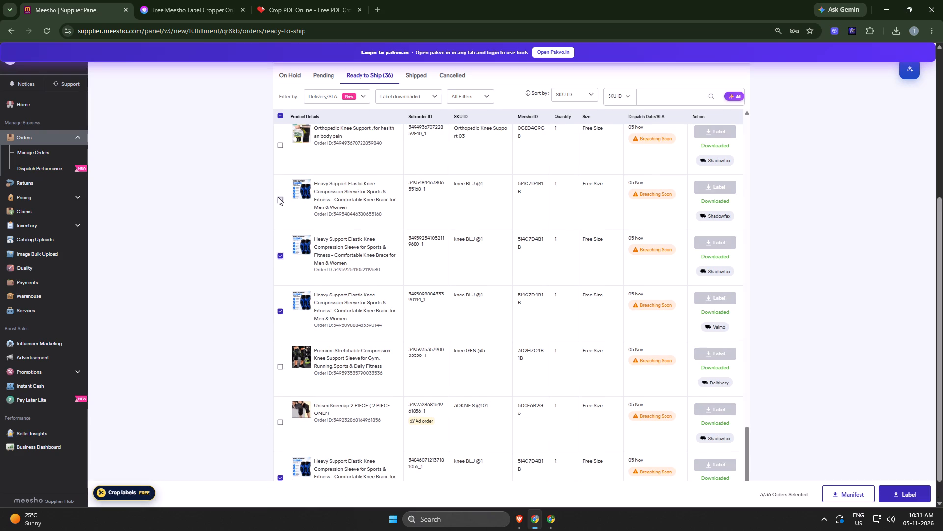
pyautogui.click(278, 197)
# Add the three already downloaded Premium Winter Riding Gloves orders with SKU G@01 to the selection.
pyautogui.scroll(1, 378, 326)
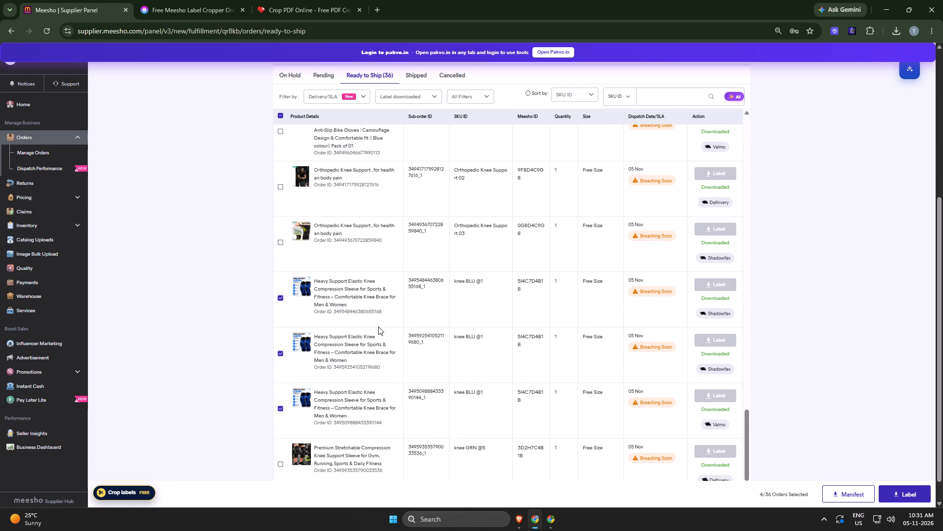
pyautogui.scroll(2, 378, 326)
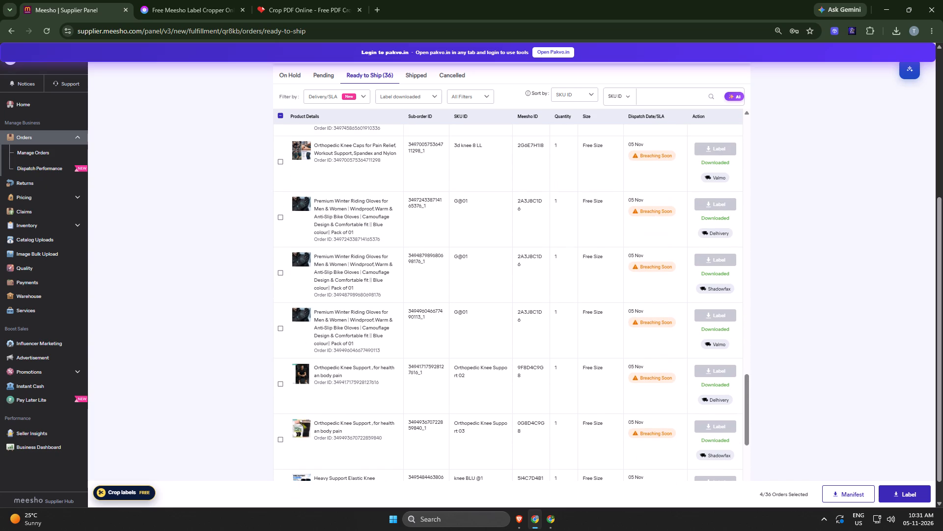
pyautogui.click(280, 330)
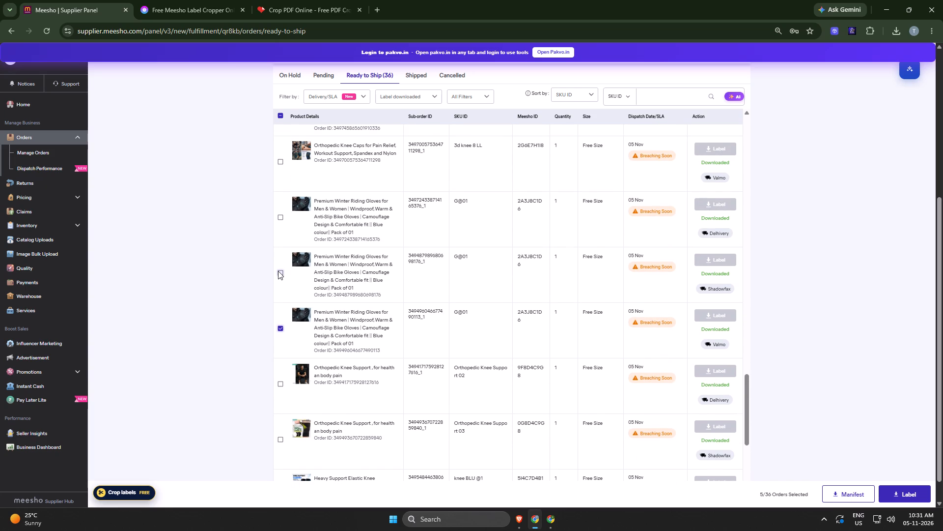
pyautogui.click(278, 272)
pyautogui.click(279, 216)
# Check the remaining orders up to the start of the list and also select the Not Downloaded G@01 riding gloves order.
pyautogui.scroll(4, 451, 303)
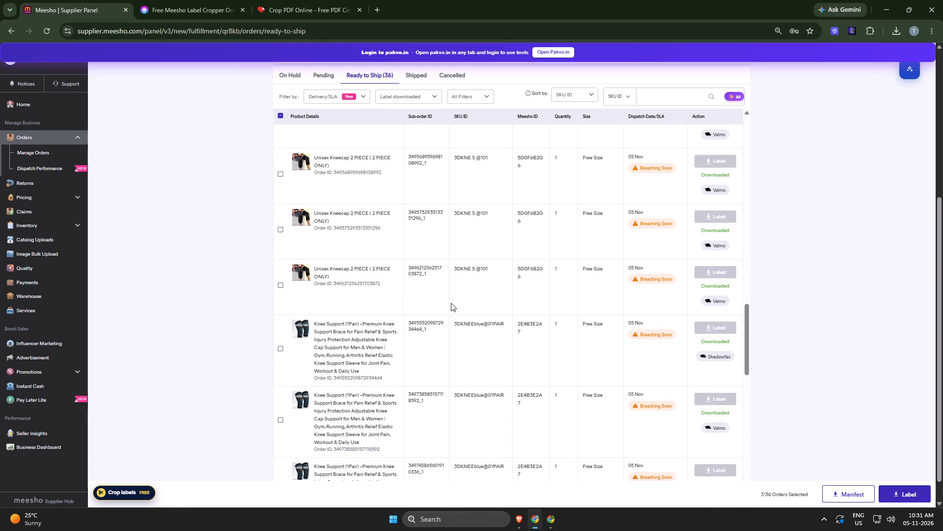
pyautogui.scroll(4, 451, 303)
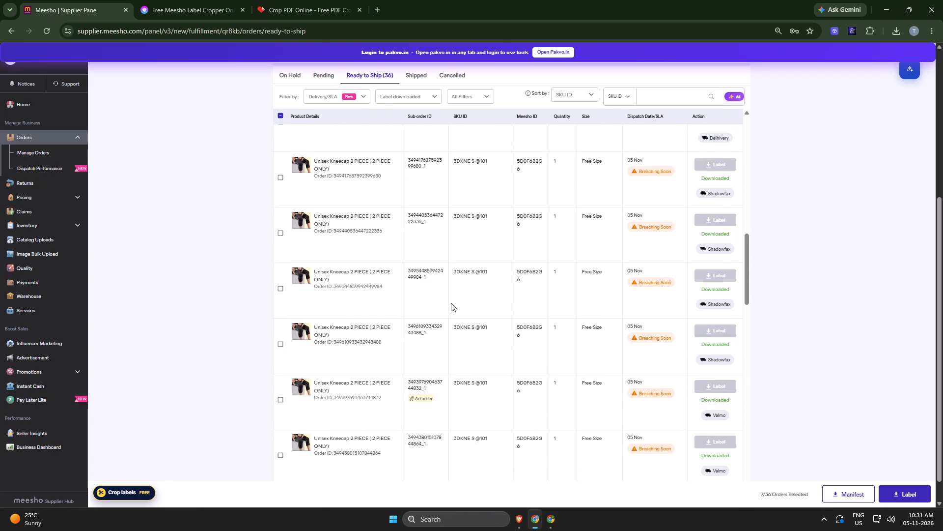
pyautogui.scroll(4, 451, 303)
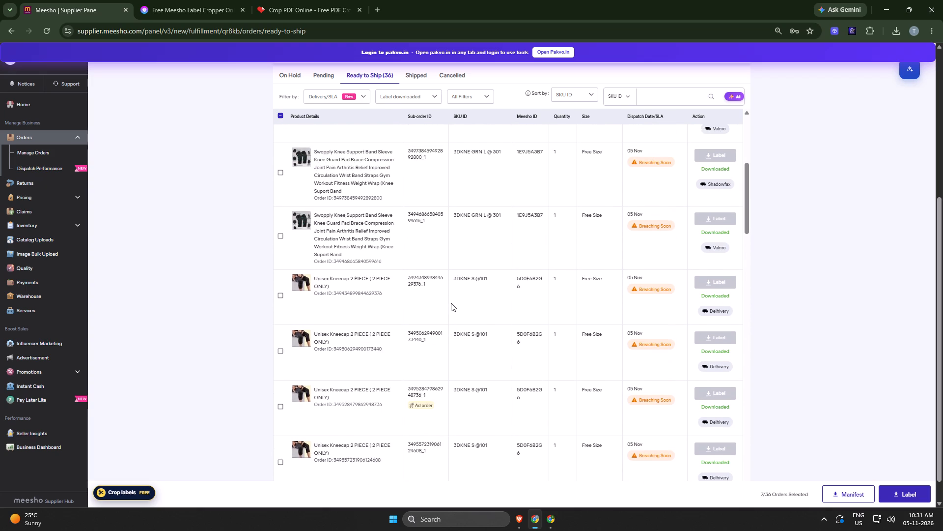
pyautogui.scroll(3, 451, 303)
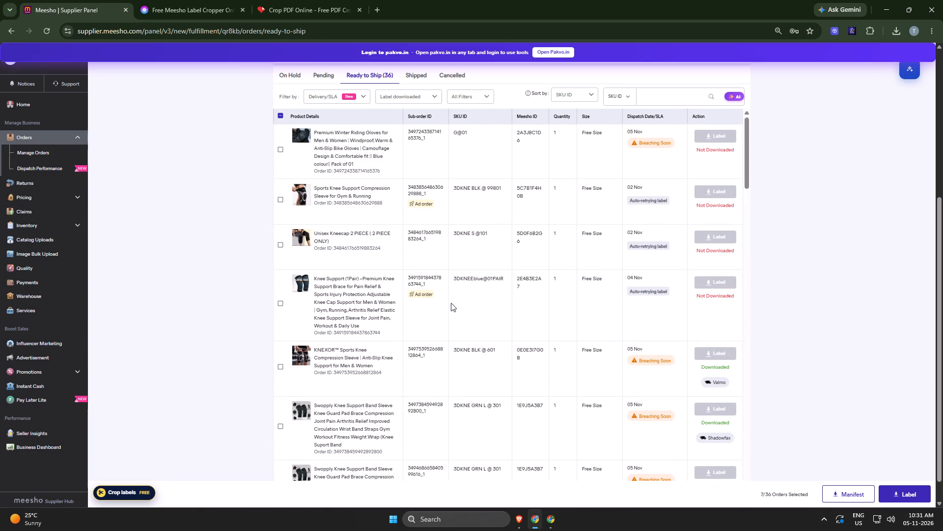
pyautogui.scroll(1, 451, 303)
pyautogui.scroll(-2, 225, 333)
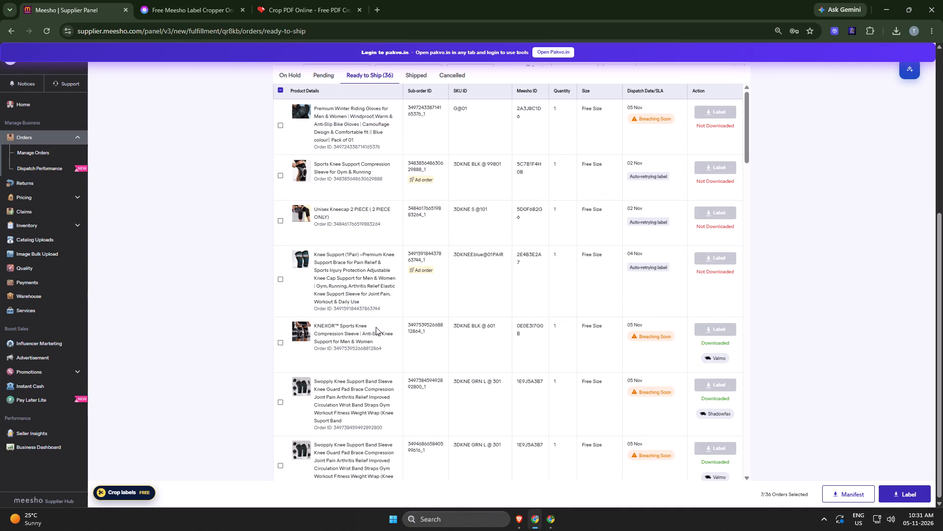
pyautogui.click(280, 124)
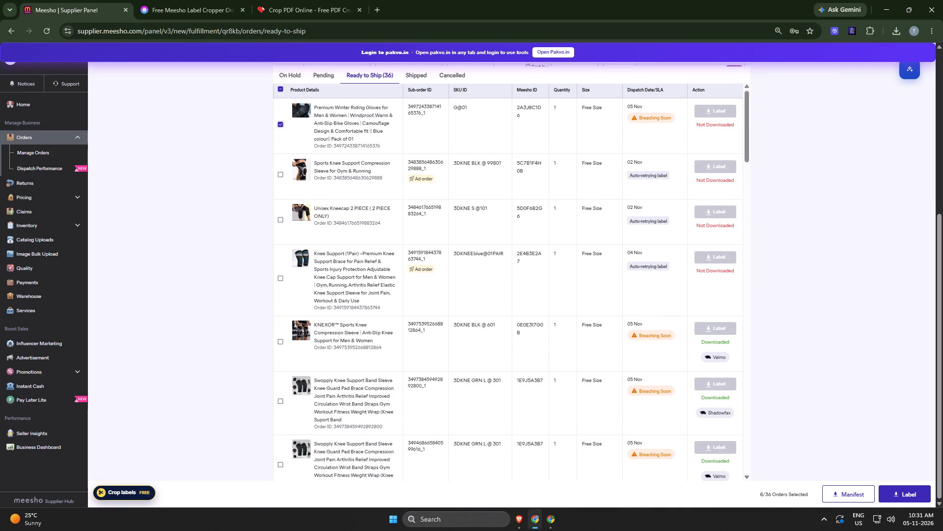
# Review the selected knee BLU @1 and G@01 orders, generate their Ready to Ship labels, and download the label PDF without the manifest.
pyautogui.scroll(-13, 383, 352)
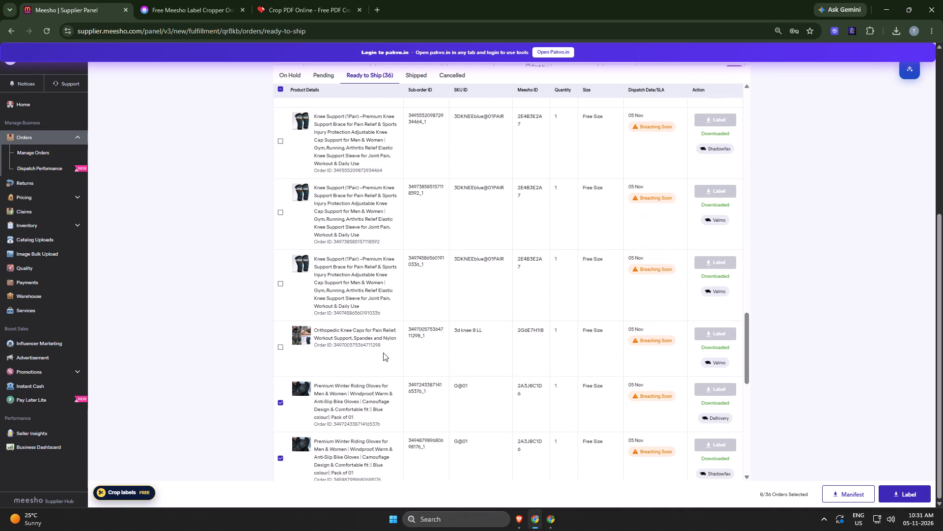
pyautogui.scroll(-8, 344, 387)
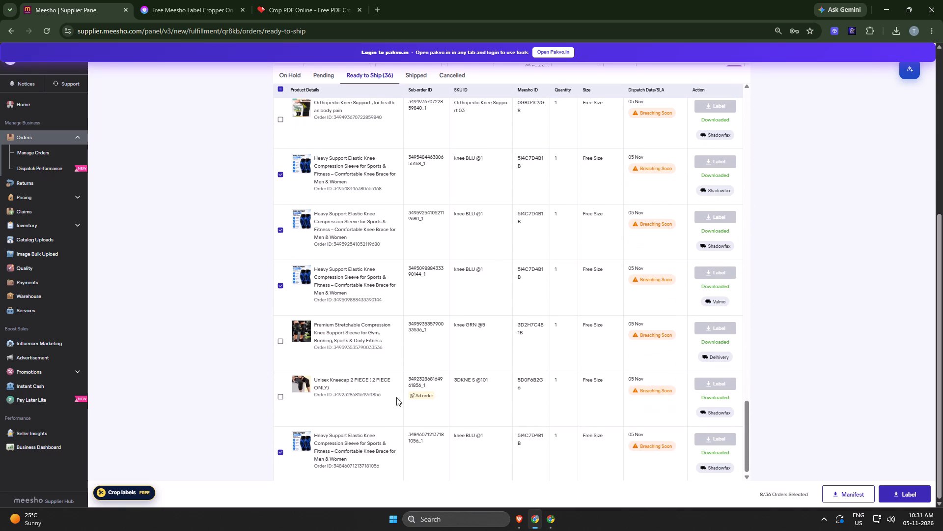
pyautogui.click(889, 488)
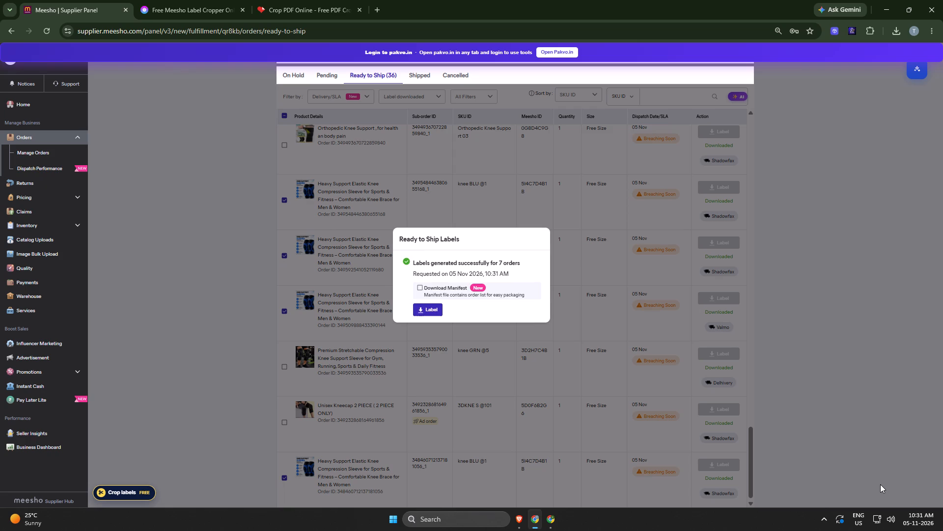
pyautogui.click(879, 483)
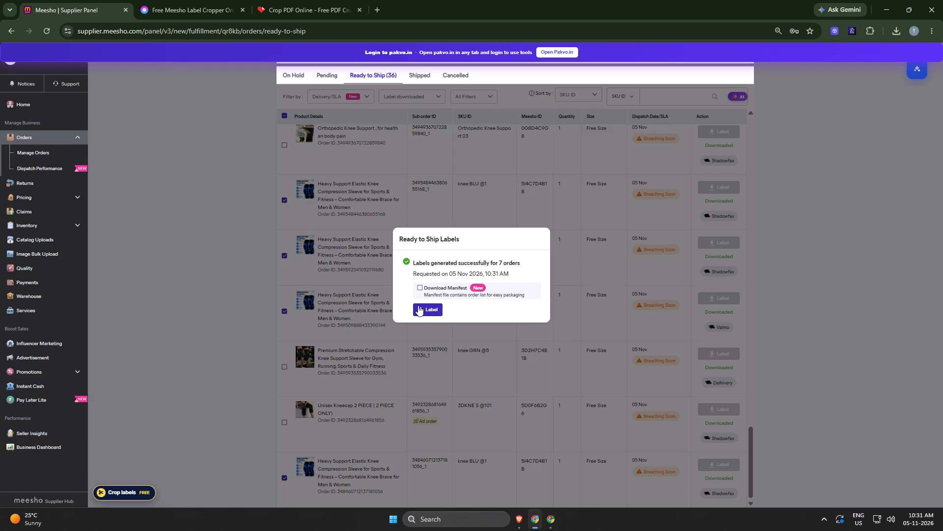
pyautogui.click(418, 305)
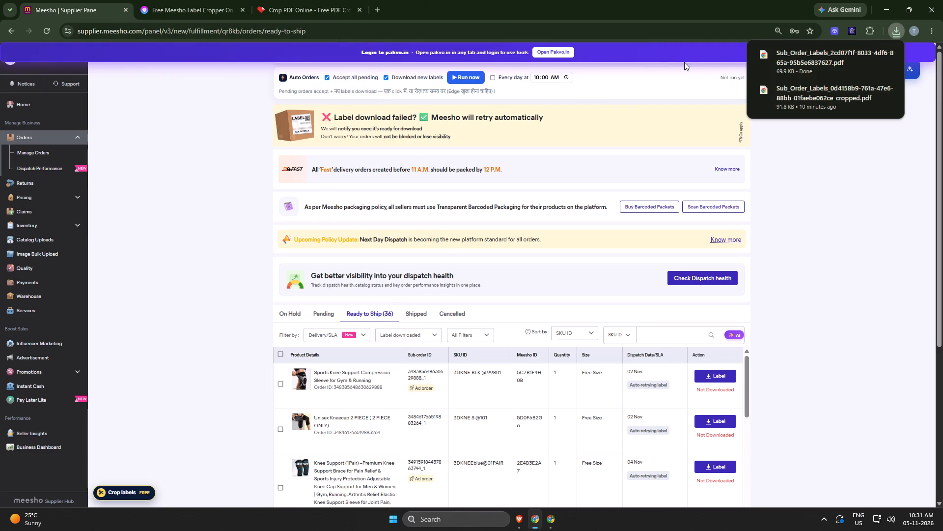
# Switch to the iLovePDF Crop PDF page.
pyautogui.click(275, 5)
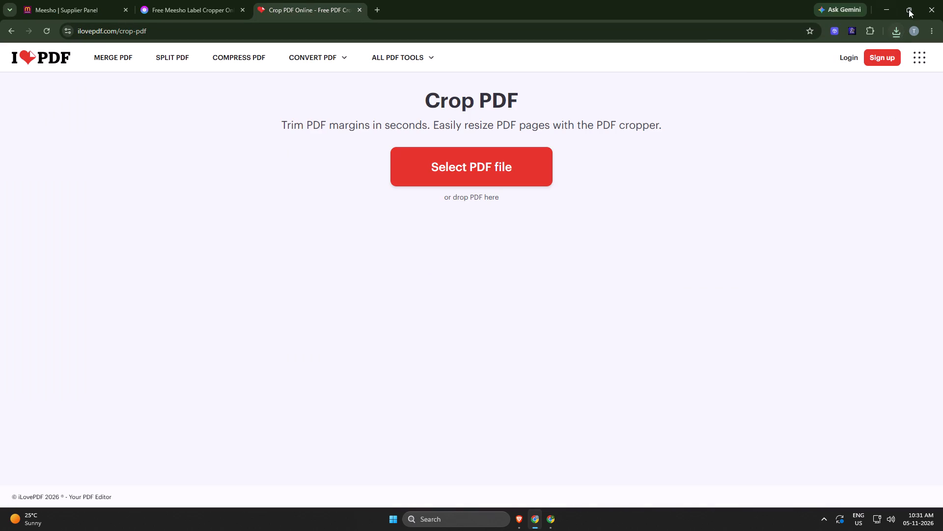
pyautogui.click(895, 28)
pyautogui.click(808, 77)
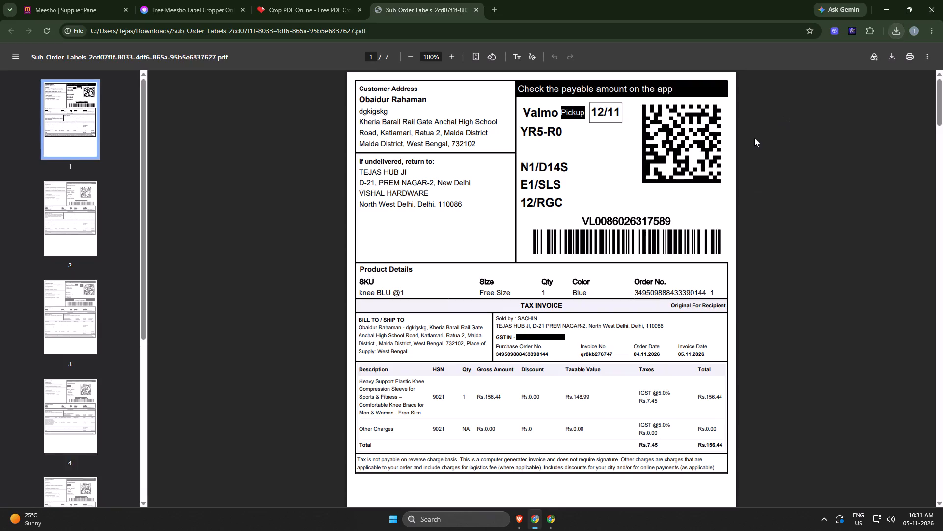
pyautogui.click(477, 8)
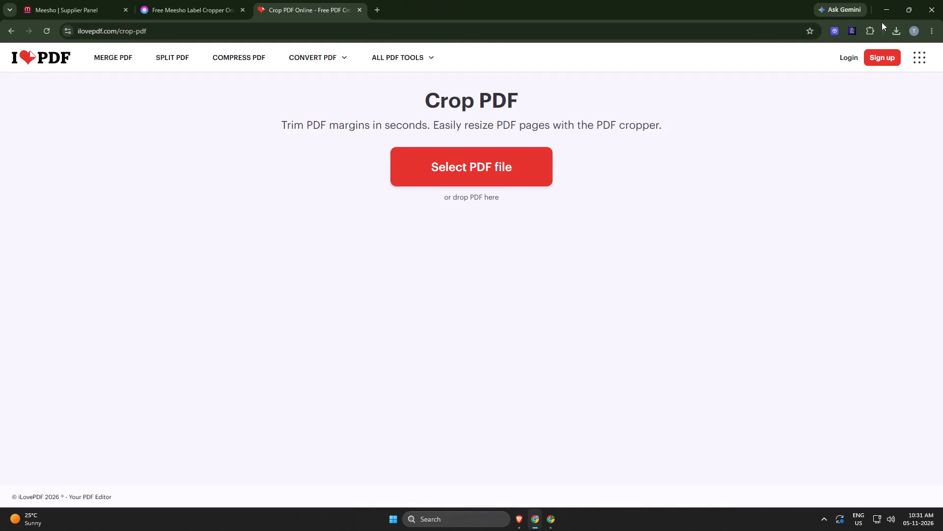
# Load the newly downloaded order label PDF into the Crop PDF tool.
pyautogui.click(903, 34)
pyautogui.moveTo(829, 76); pyautogui.dragTo(565, 229)
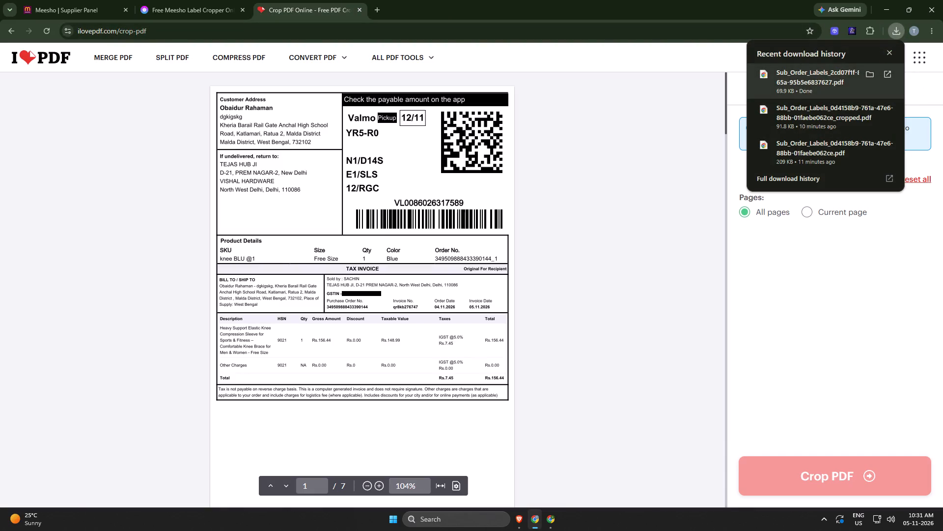
# Crop all pages to the full-width shipping label plus the upper part of the tax invoice, and download the cropped PDF.
pyautogui.moveTo(209, 88); pyautogui.dragTo(488, 216)
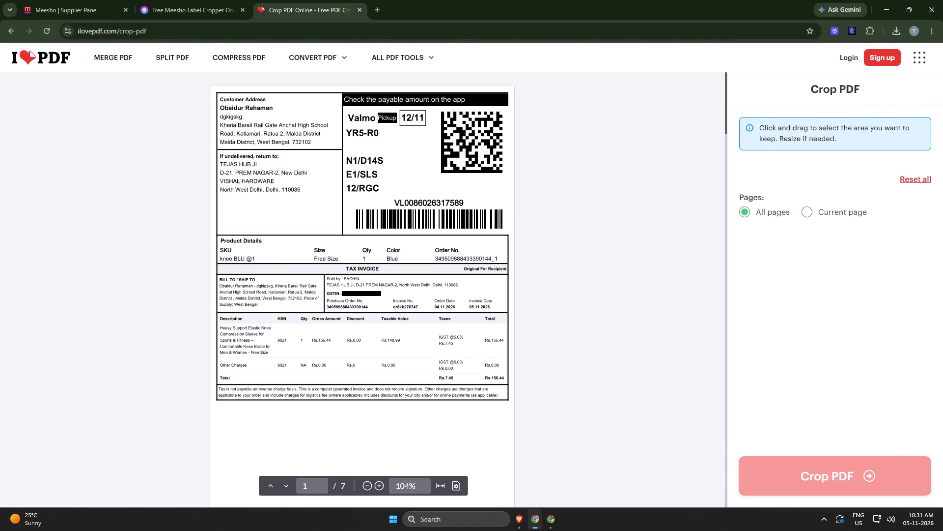
pyautogui.moveTo(212, 87); pyautogui.dragTo(627, 281)
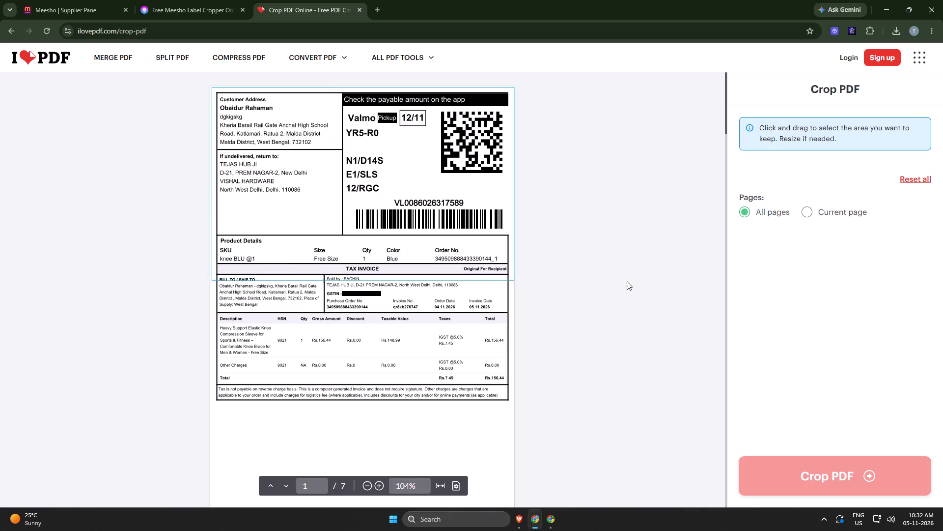
pyautogui.moveTo(627, 281); pyautogui.dragTo(682, 314)
pyautogui.click(832, 472)
pyautogui.click(511, 190)
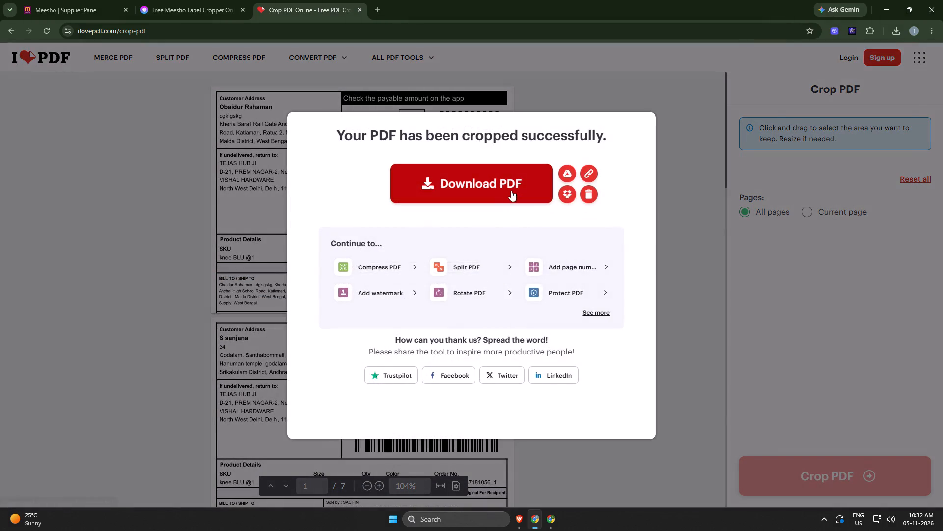
# Open the downloaded cropped label PDF in its own tab and print it.
pyautogui.moveTo(793, 64); pyautogui.dragTo(655, 0)
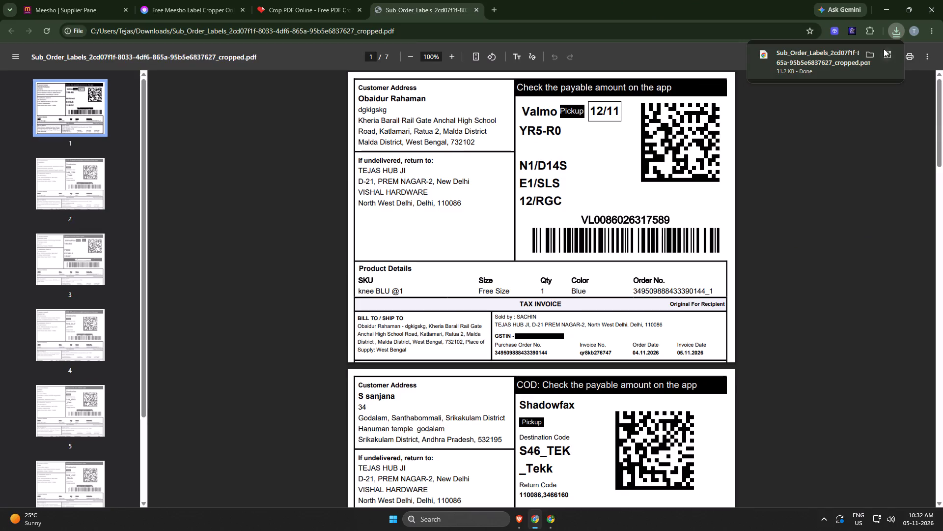
pyautogui.click(909, 57)
pyautogui.click(726, 451)
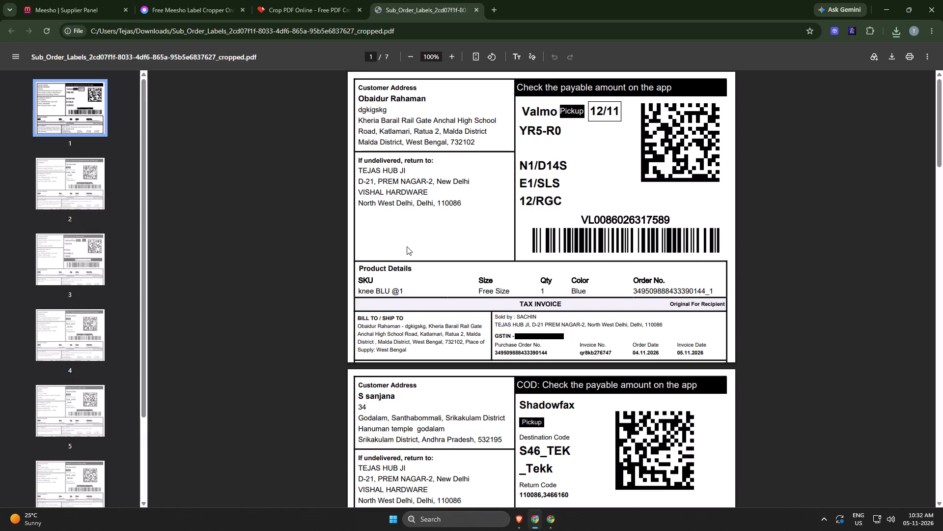
pyautogui.scroll(-10, 77, 335)
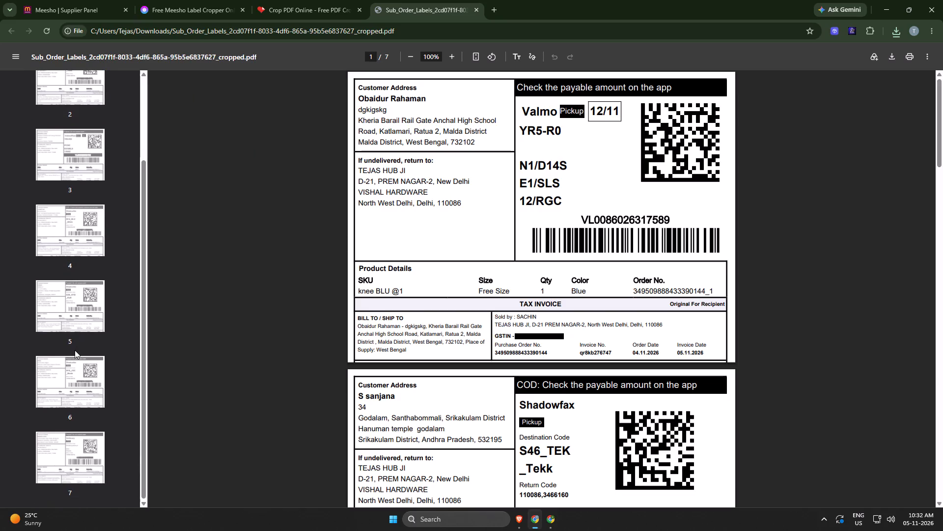
# Close the Crop PDF, cropped label PDF and Meesho label cropper tabs, leaving only the supplier panel.
pyautogui.doubleClick(359, 8)
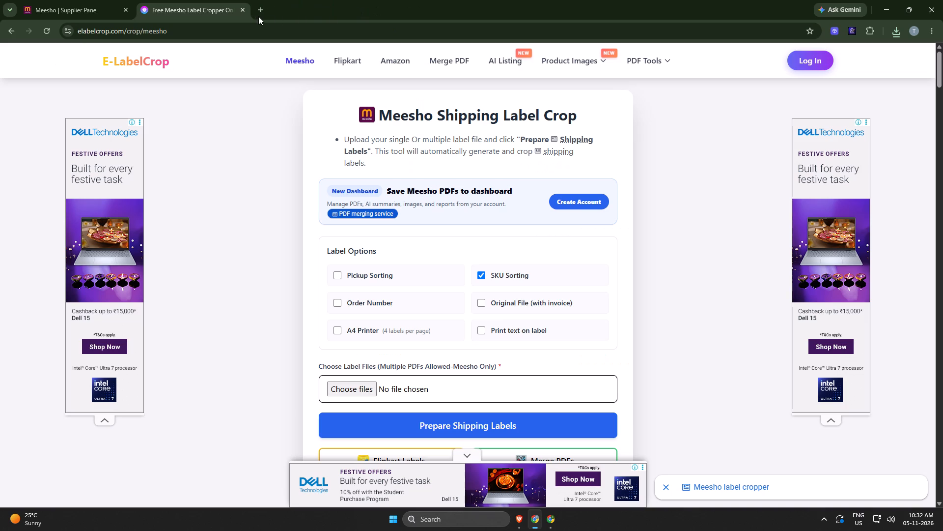
pyautogui.click(241, 13)
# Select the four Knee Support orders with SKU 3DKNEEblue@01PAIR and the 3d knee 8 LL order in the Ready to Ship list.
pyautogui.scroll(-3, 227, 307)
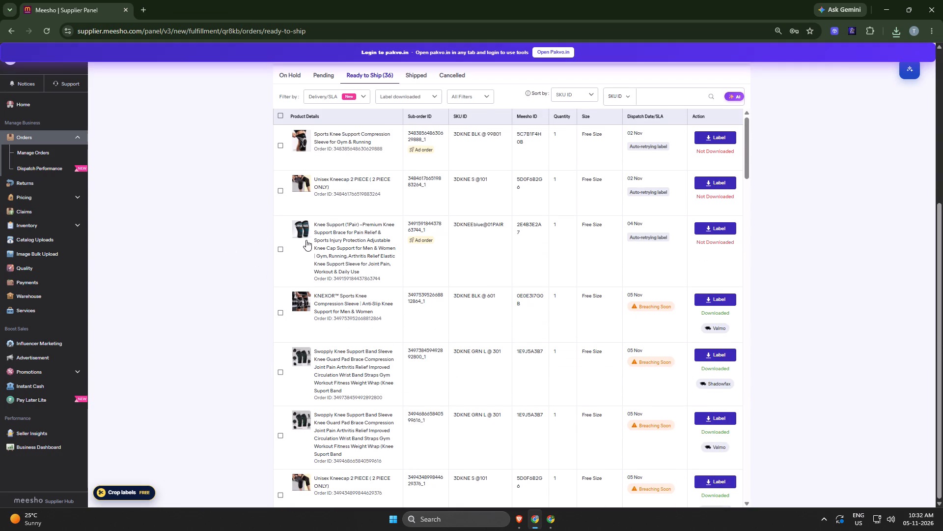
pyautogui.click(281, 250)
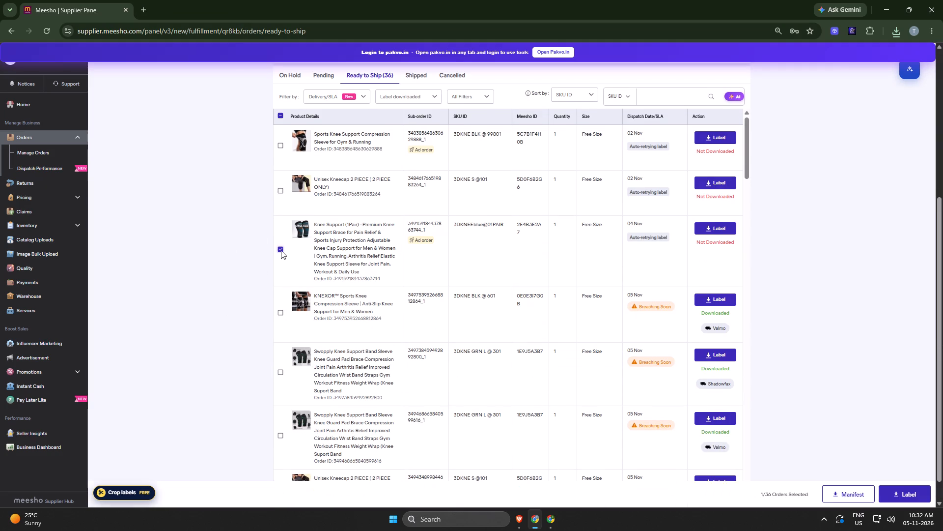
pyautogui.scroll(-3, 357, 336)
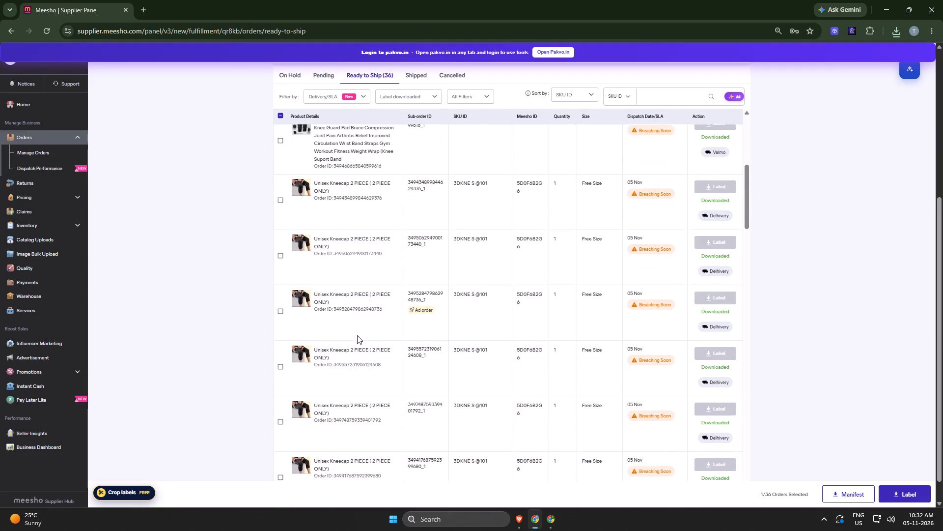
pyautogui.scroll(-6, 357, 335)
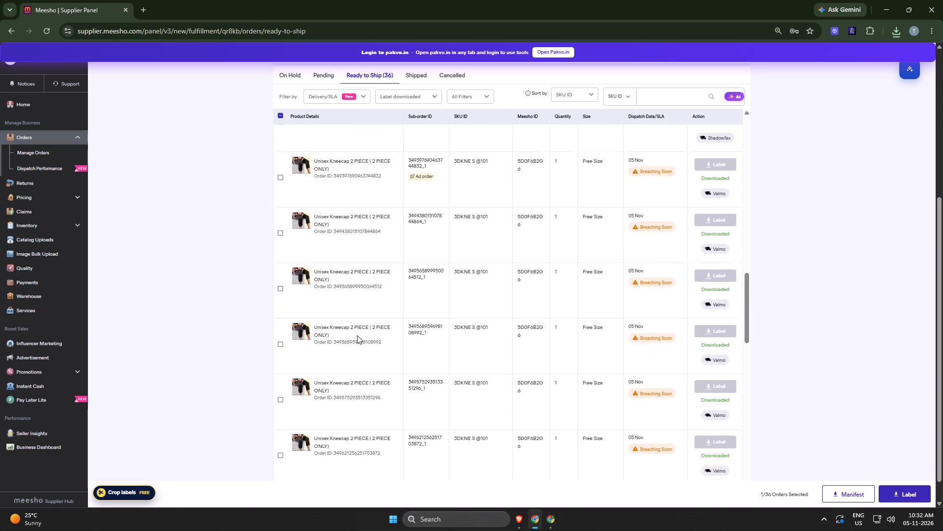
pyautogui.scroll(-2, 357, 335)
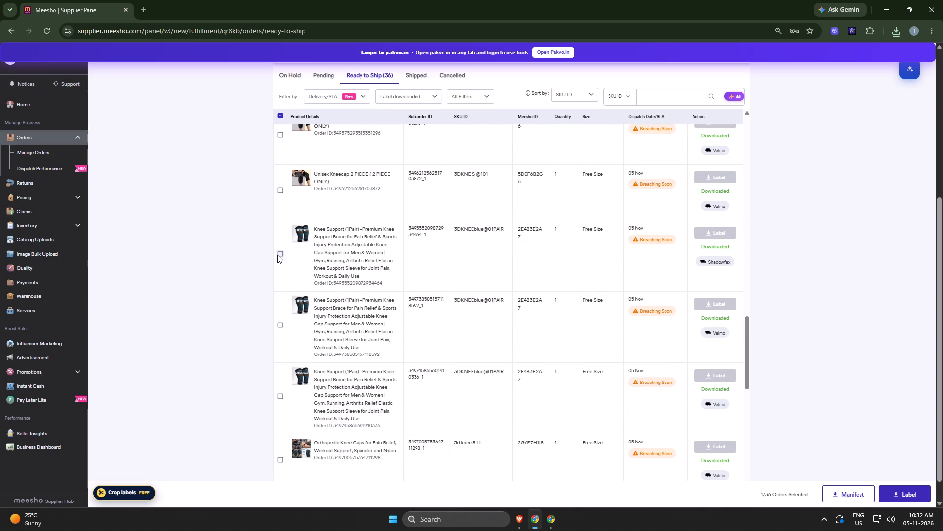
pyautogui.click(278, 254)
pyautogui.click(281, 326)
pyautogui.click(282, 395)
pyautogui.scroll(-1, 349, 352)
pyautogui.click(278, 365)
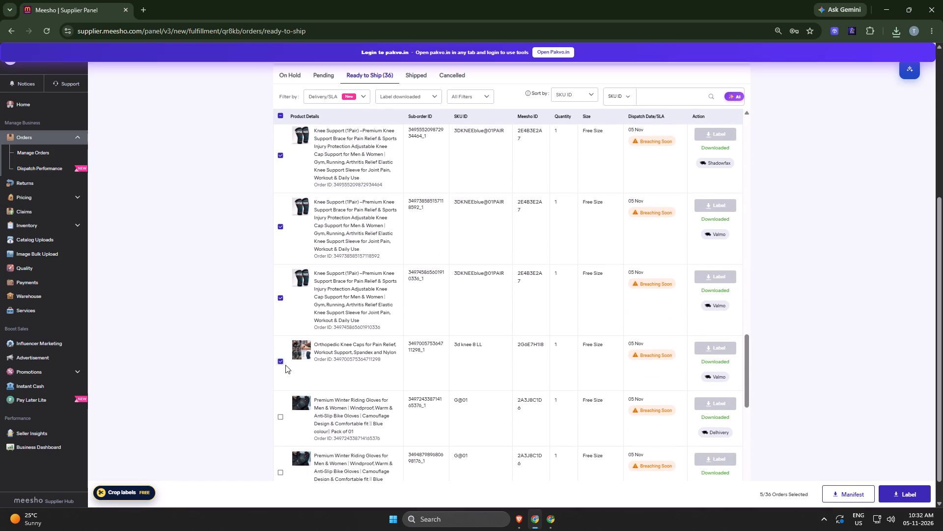
# Check the whole Ready to Ship list for further orders to include and review the ones already selected.
pyautogui.scroll(-3, 366, 377)
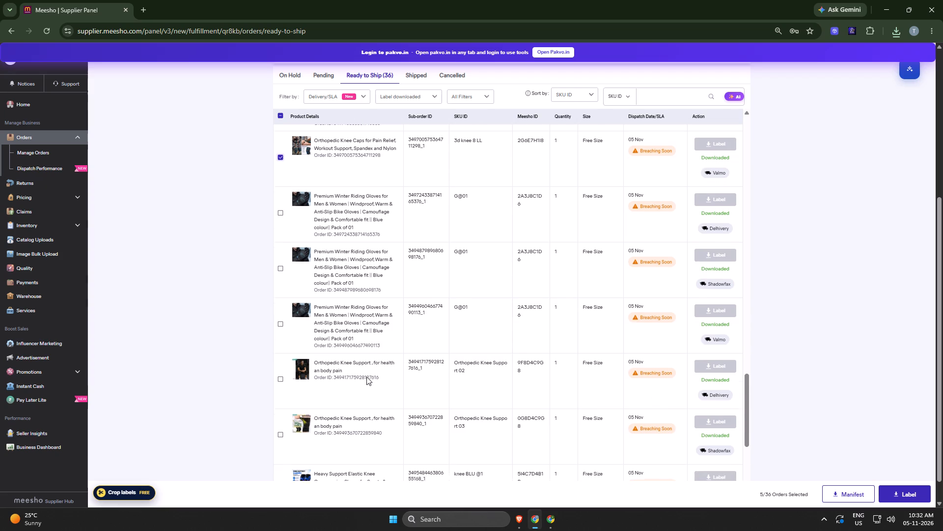
pyautogui.scroll(-2, 366, 377)
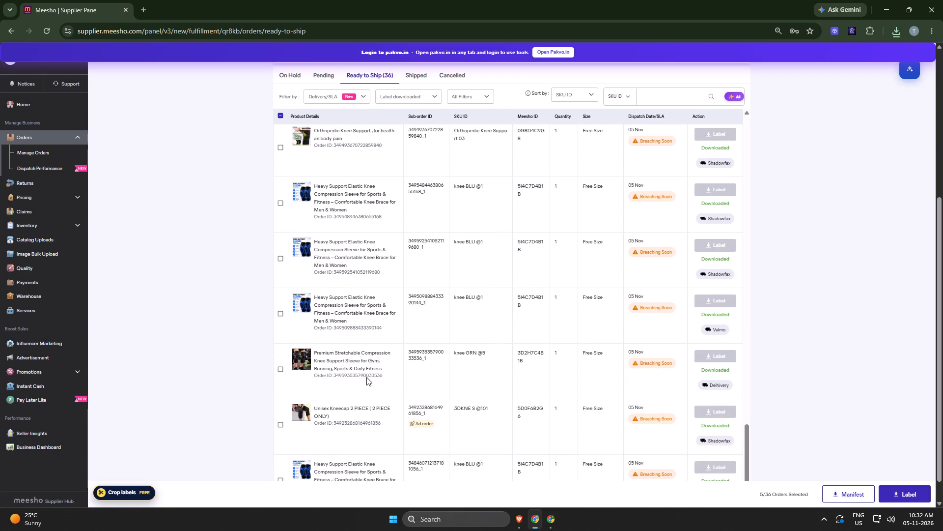
pyautogui.scroll(-4, 366, 377)
pyautogui.scroll(8, 407, 393)
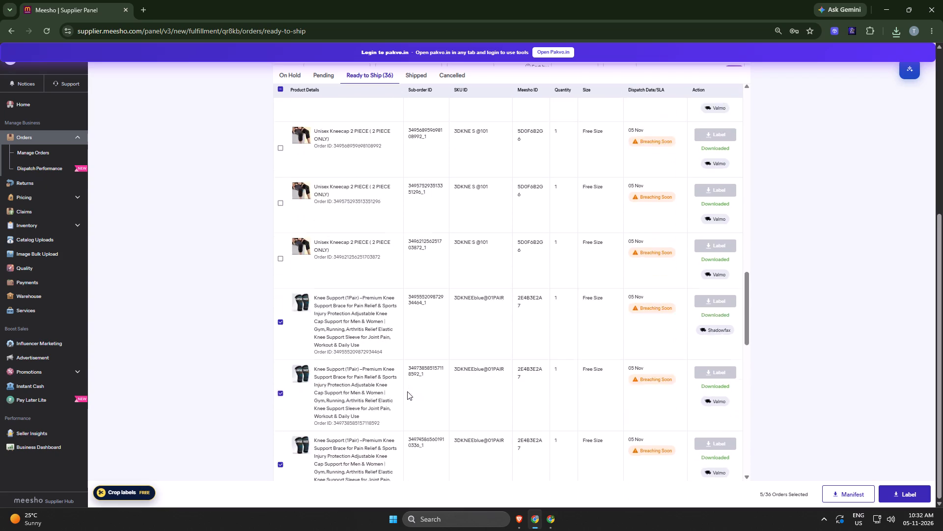
pyautogui.scroll(13, 407, 391)
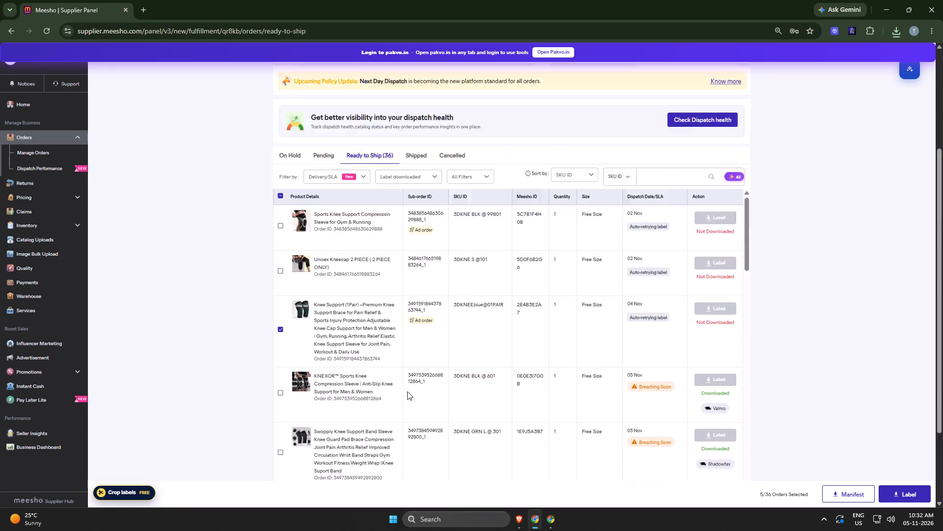
pyautogui.scroll(1, 407, 391)
pyautogui.scroll(-4, 217, 380)
pyautogui.scroll(-5, 336, 386)
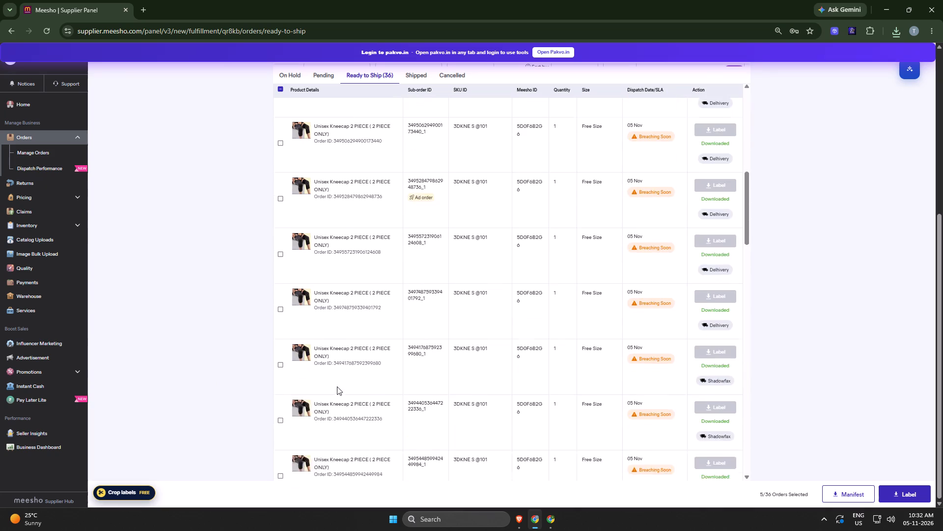
pyautogui.scroll(-11, 337, 386)
pyautogui.scroll(7, 342, 387)
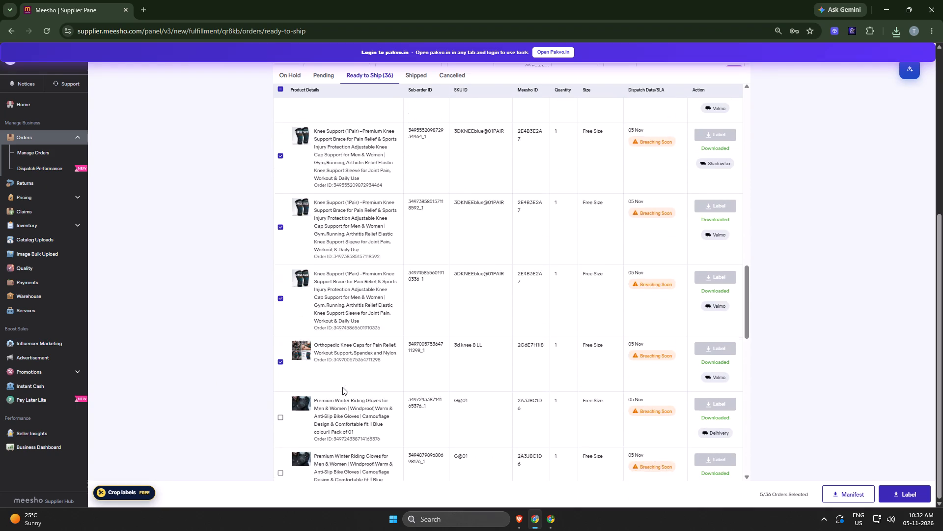
pyautogui.scroll(-6, 342, 387)
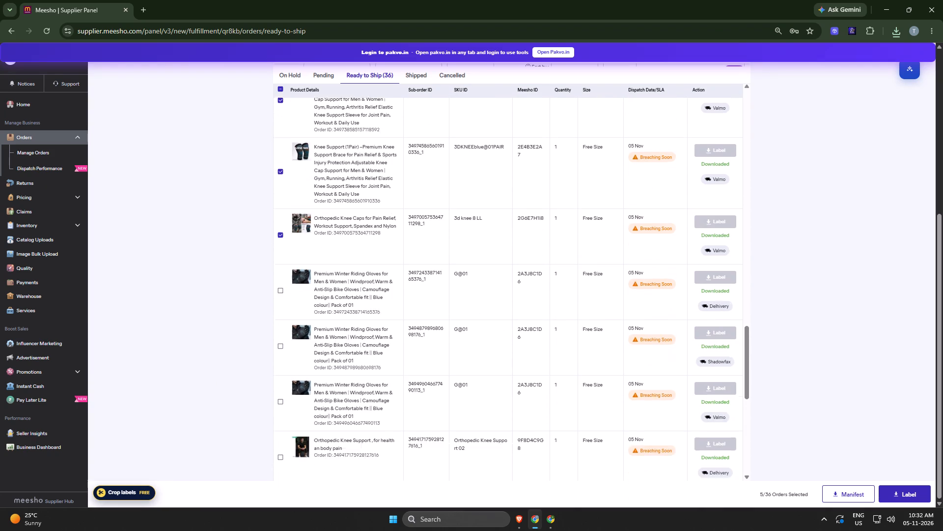
pyautogui.scroll(-4, 342, 387)
pyautogui.scroll(-3, 404, 388)
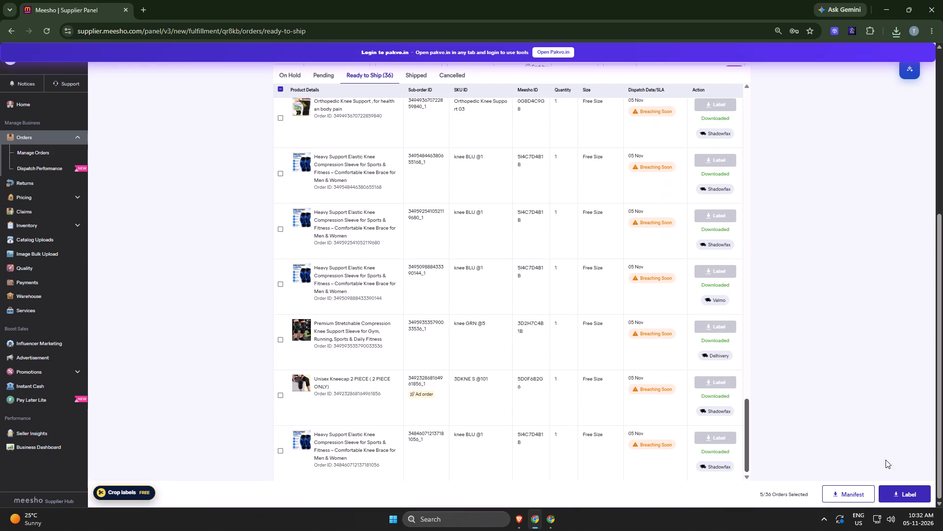
# Start generating labels for the selected orders and open the iLovePDF Crop PDF tool in a new tab.
pyautogui.click(910, 493)
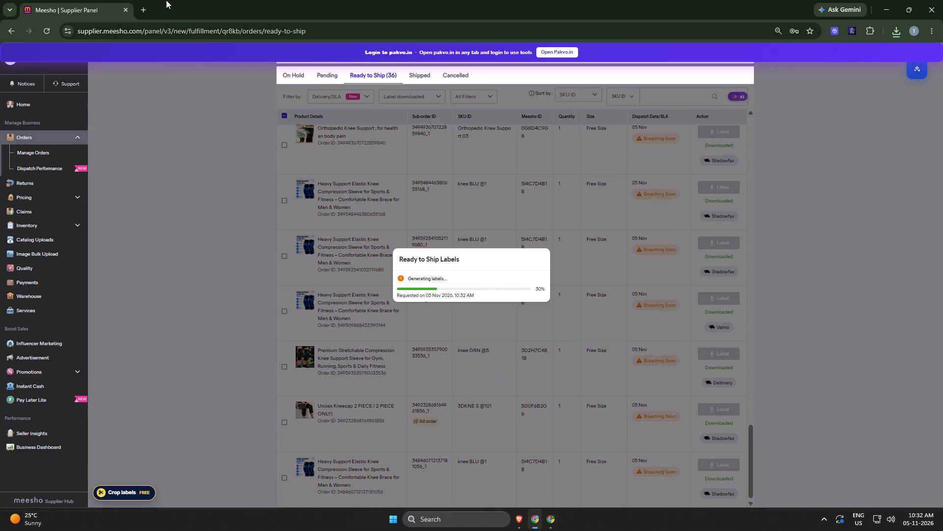
pyautogui.click(143, 14)
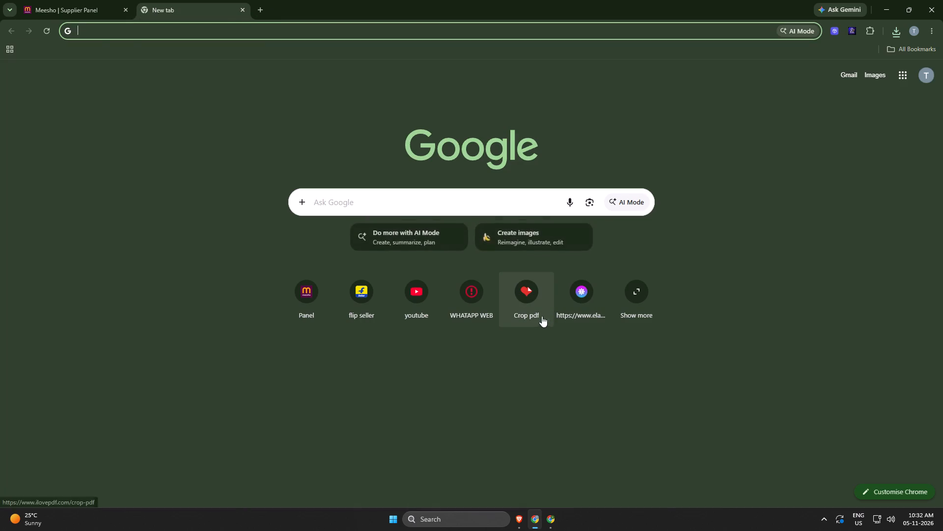
pyautogui.click(541, 316)
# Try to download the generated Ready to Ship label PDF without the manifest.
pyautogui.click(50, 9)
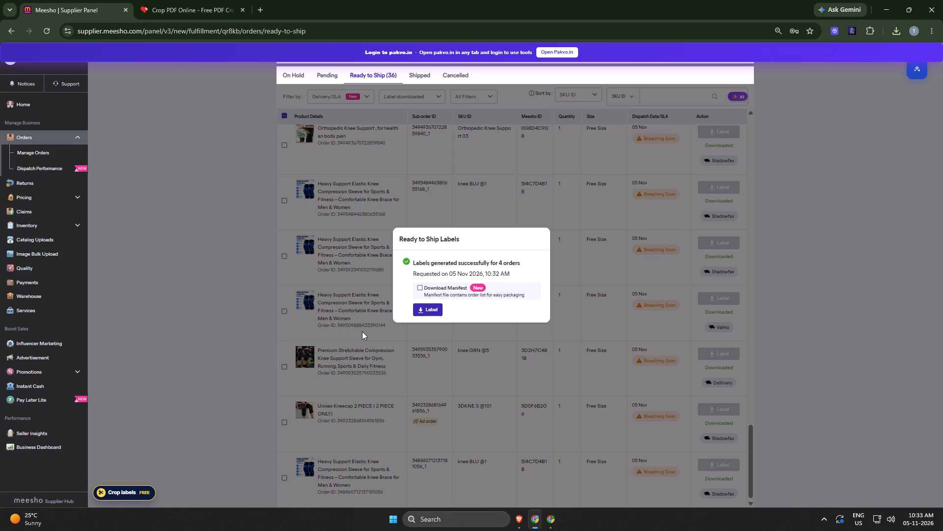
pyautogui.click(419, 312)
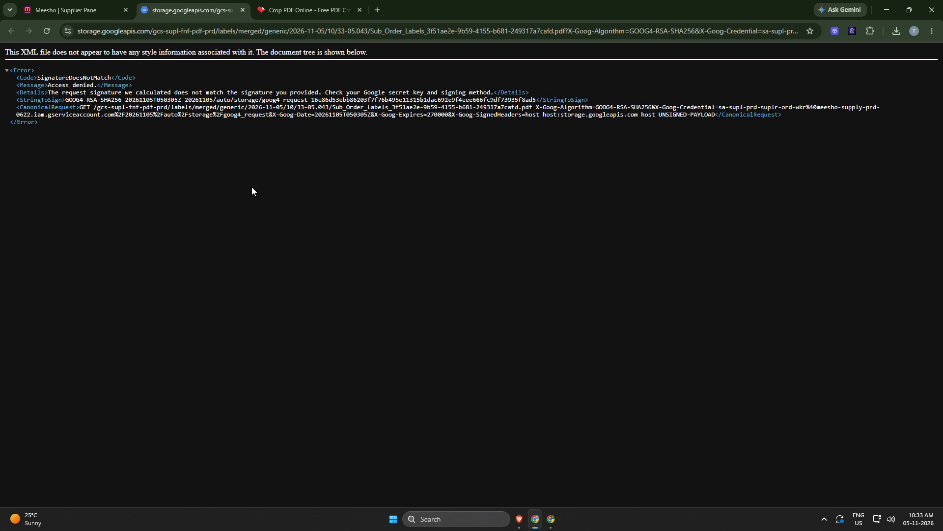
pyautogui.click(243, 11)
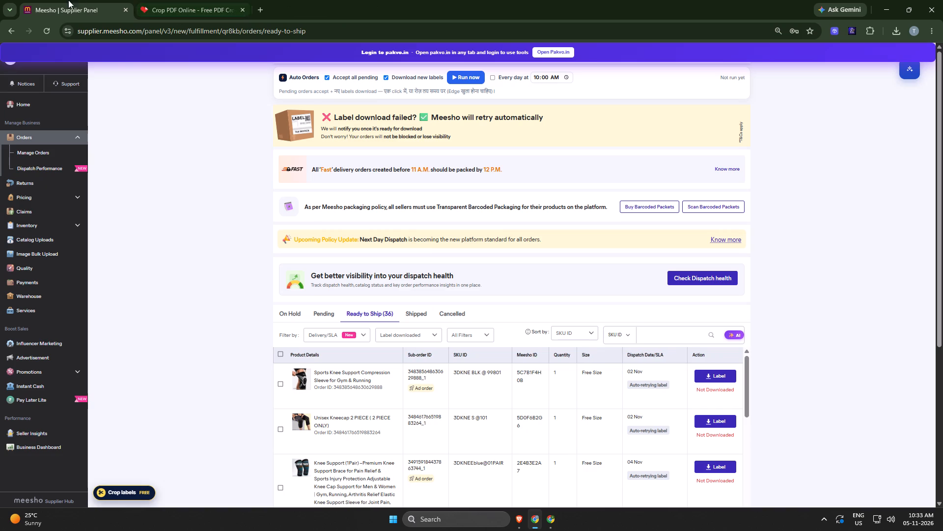
# Select the four Knee Support orders with SKU 3DKNEEblue@01PAIR and the 3d knee 8 LL order in the Ready to Ship list.
pyautogui.scroll(-2, 213, 383)
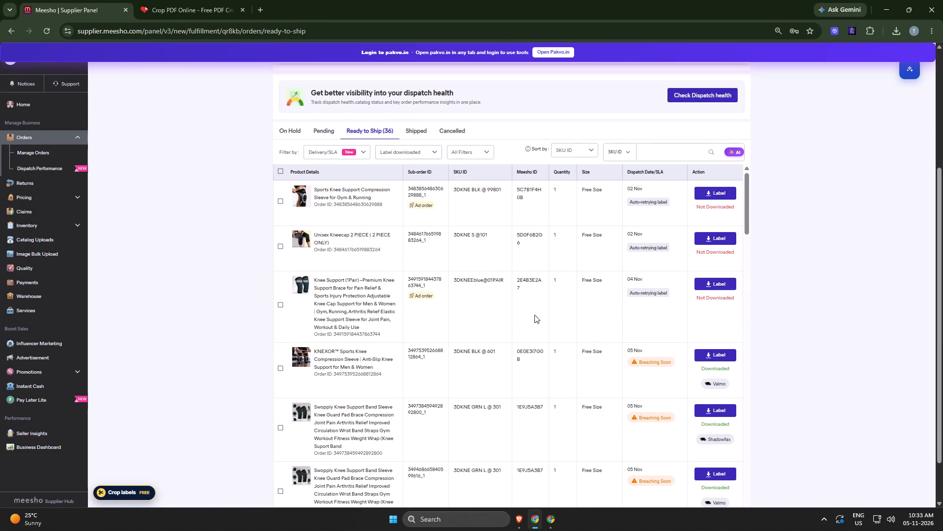
pyautogui.click(278, 292)
pyautogui.scroll(-1, 331, 343)
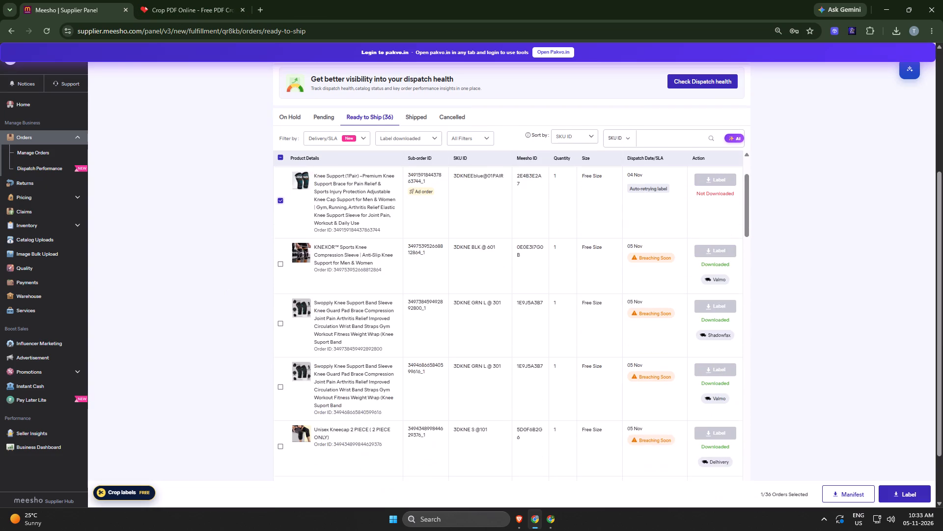
pyautogui.scroll(-5, 331, 344)
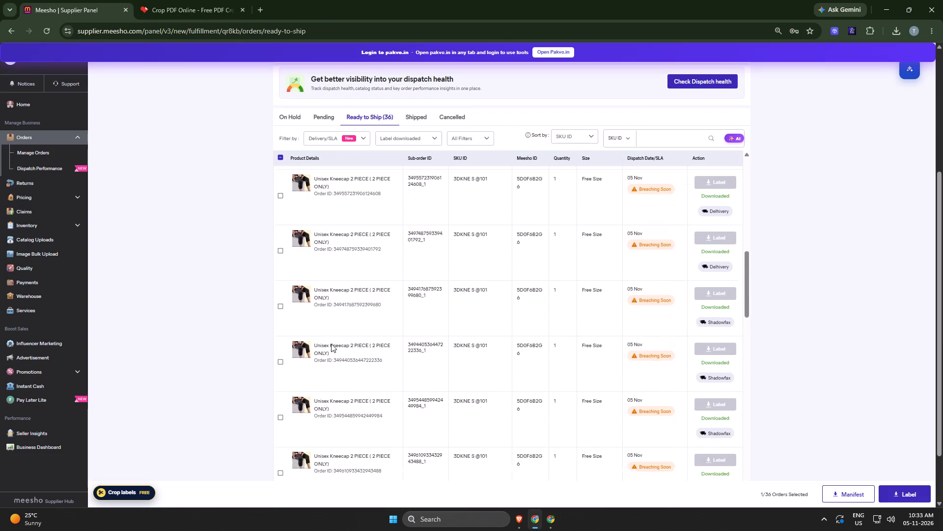
pyautogui.scroll(-5, 331, 344)
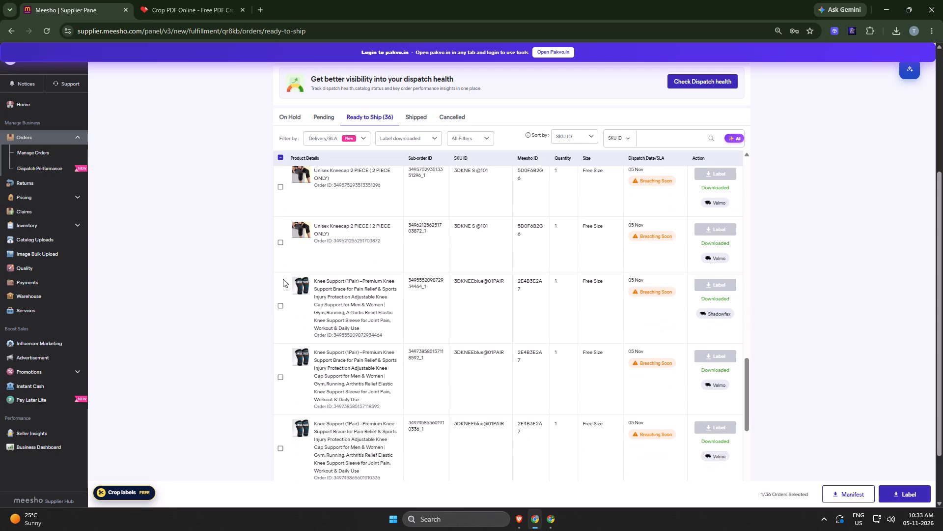
pyautogui.click(278, 296)
pyautogui.click(277, 369)
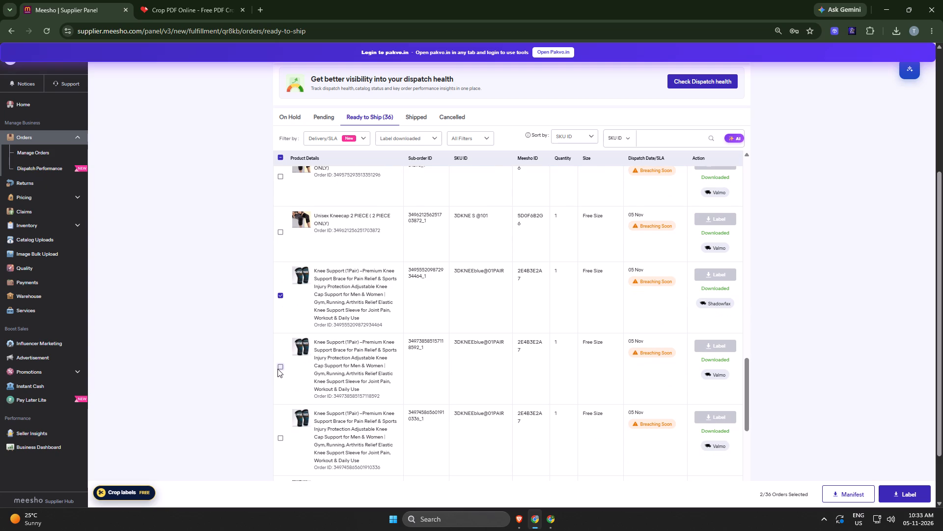
pyautogui.click(280, 439)
pyautogui.scroll(-2, 332, 396)
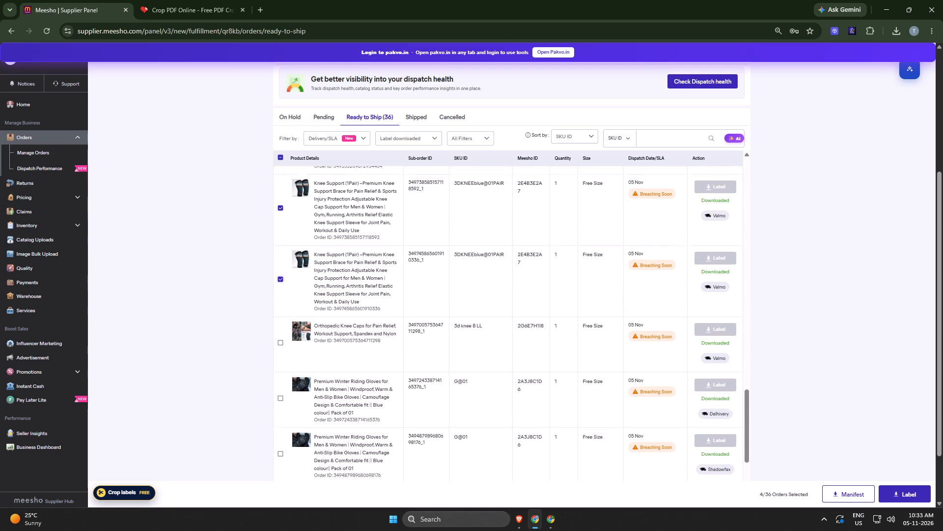
pyautogui.click(281, 305)
# Check the rest of the Ready to Ship list for further orders to include and recheck the ones already selected.
pyautogui.scroll(-2, 358, 381)
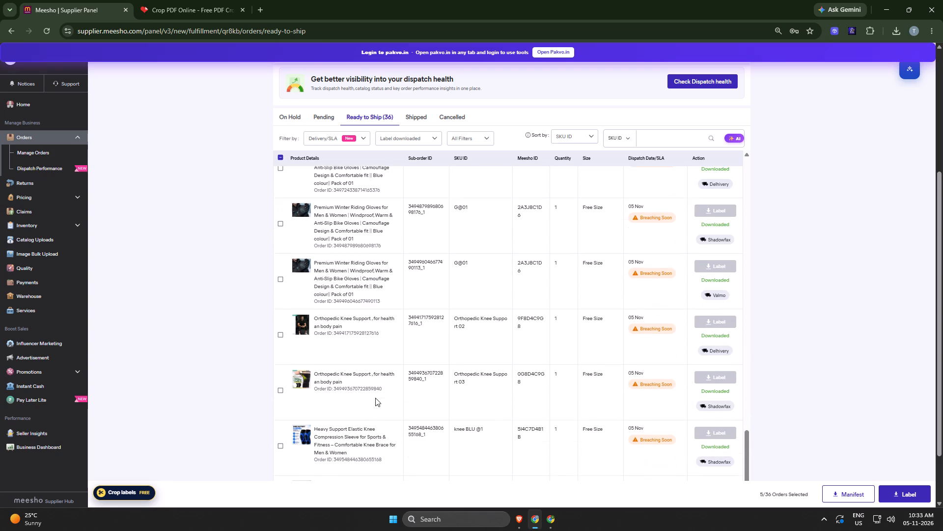
pyautogui.scroll(-5, 340, 402)
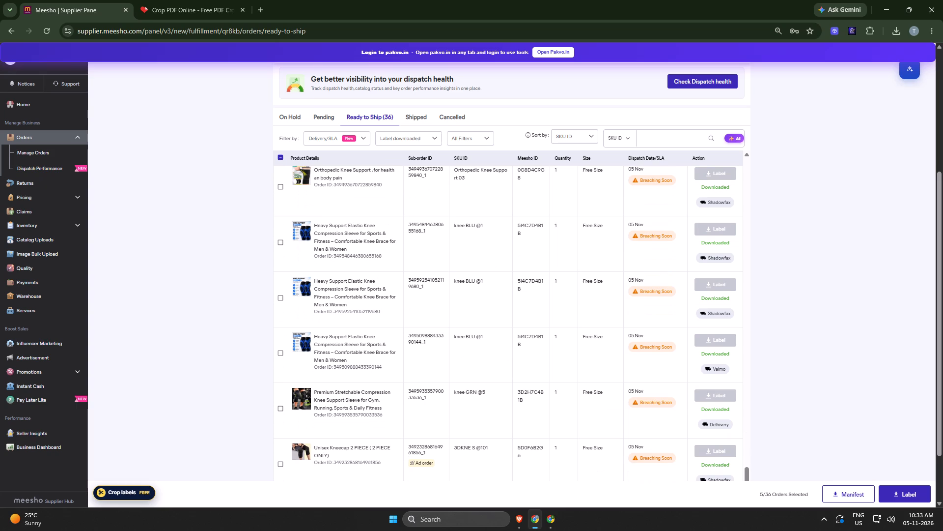
pyautogui.scroll(-6, 343, 396)
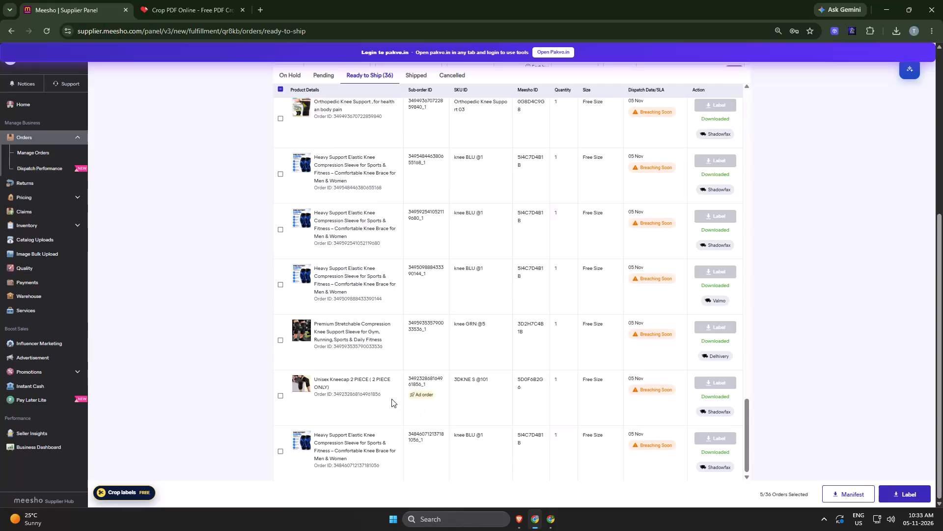
pyautogui.scroll(18, 391, 397)
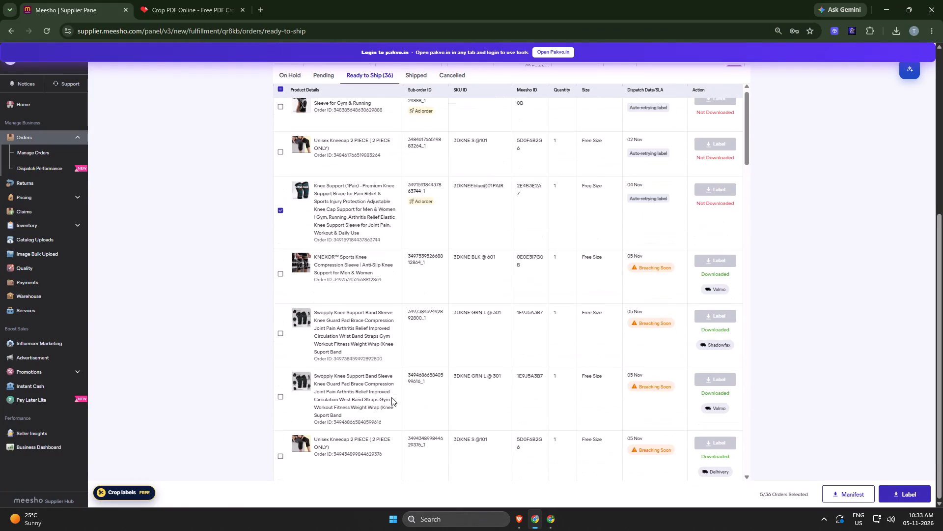
pyautogui.scroll(3, 391, 397)
pyautogui.scroll(-7, 391, 397)
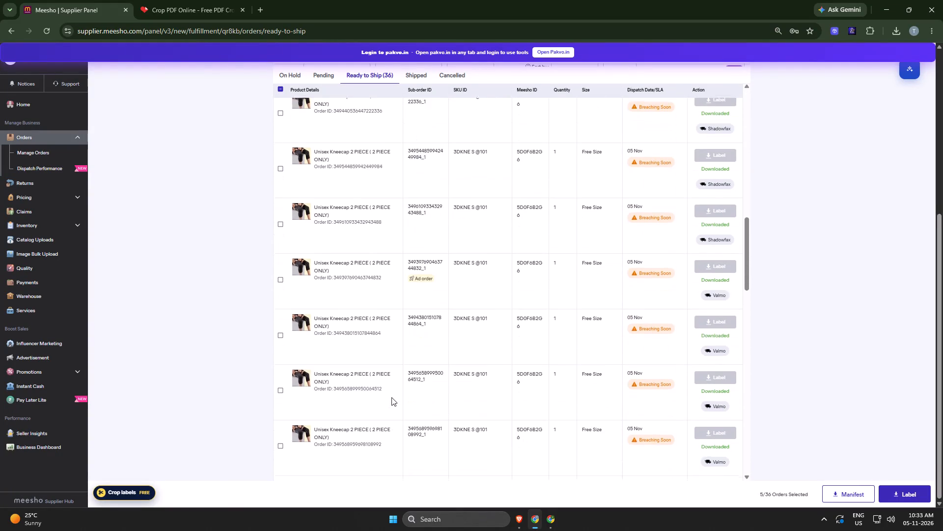
pyautogui.scroll(-5, 391, 397)
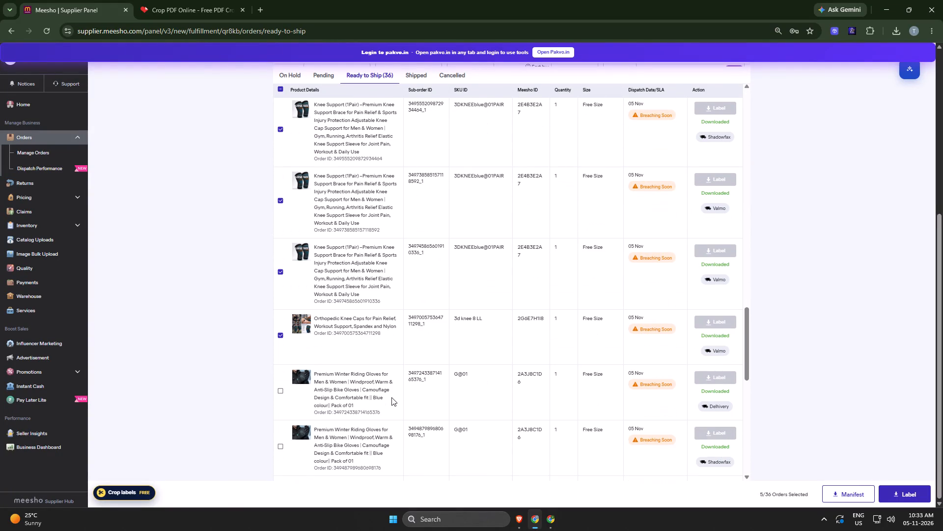
pyautogui.scroll(1, 391, 397)
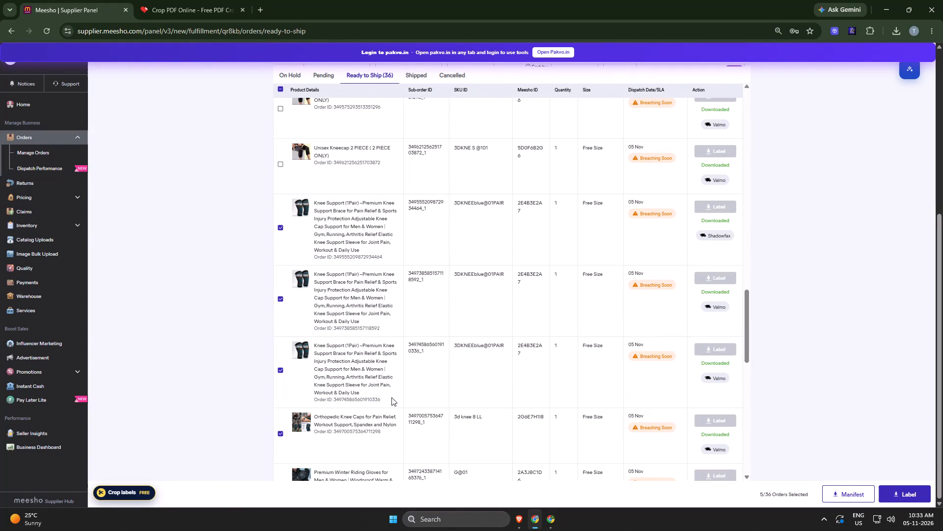
pyautogui.scroll(-6, 391, 397)
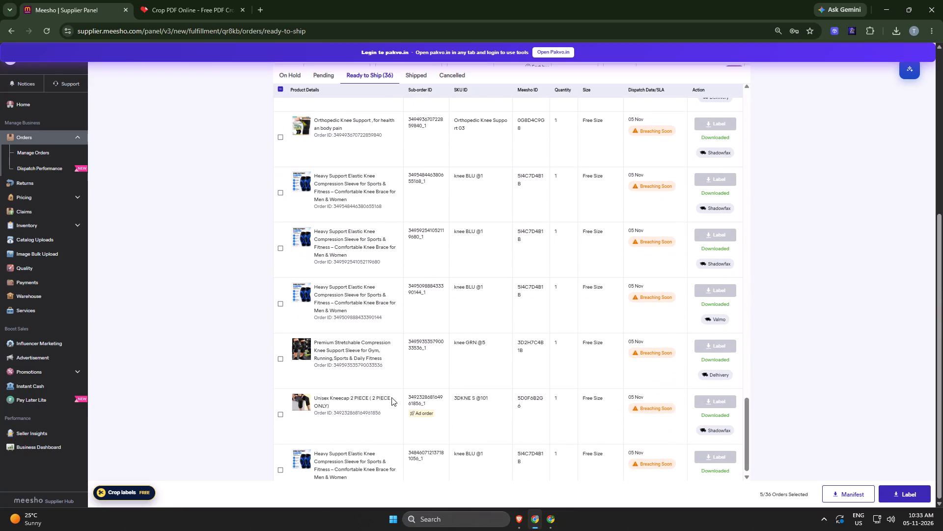
pyautogui.scroll(-3, 391, 397)
# Generate labels for the selected orders and download the label PDF without the manifest.
pyautogui.click(894, 497)
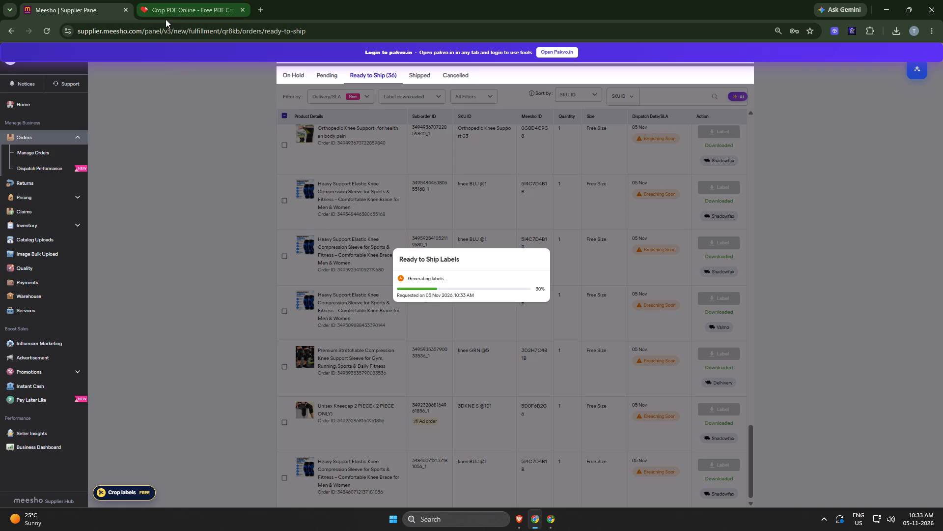
pyautogui.click(422, 313)
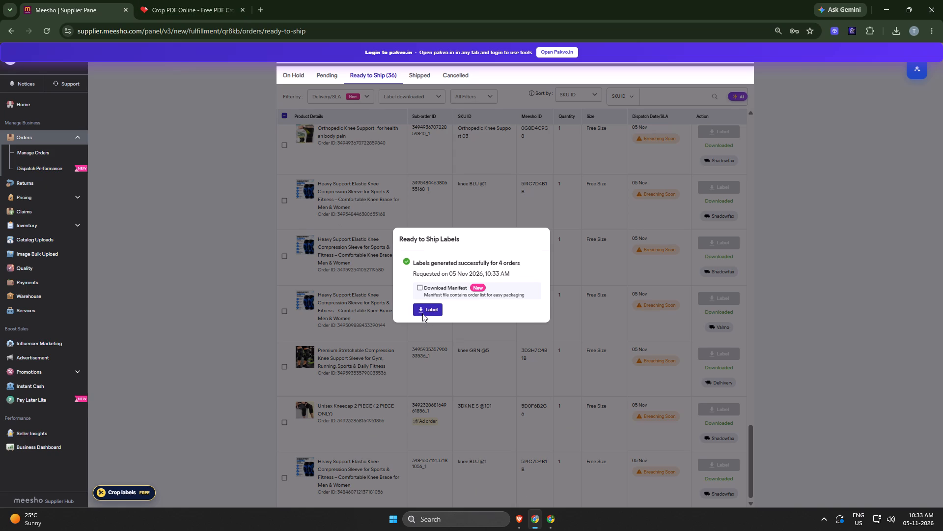
# Close the Meesho supplier panel tab and the iLovePDF Crop PDF tab.
pyautogui.click(243, 8)
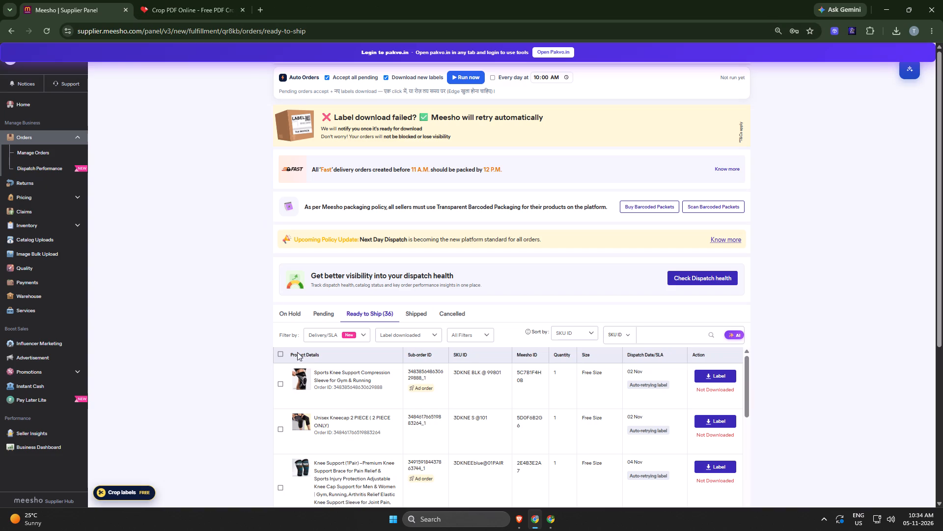
pyautogui.scroll(-3, 243, 371)
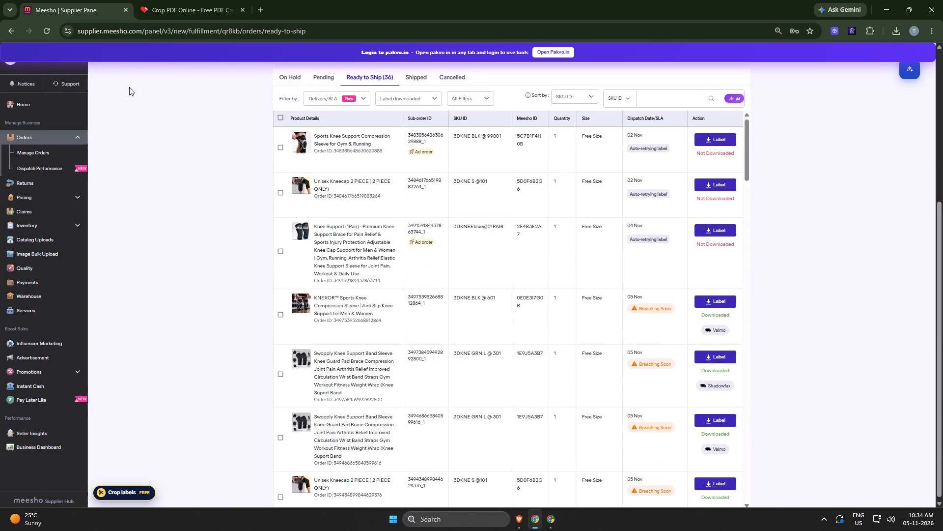
pyautogui.click(122, 9)
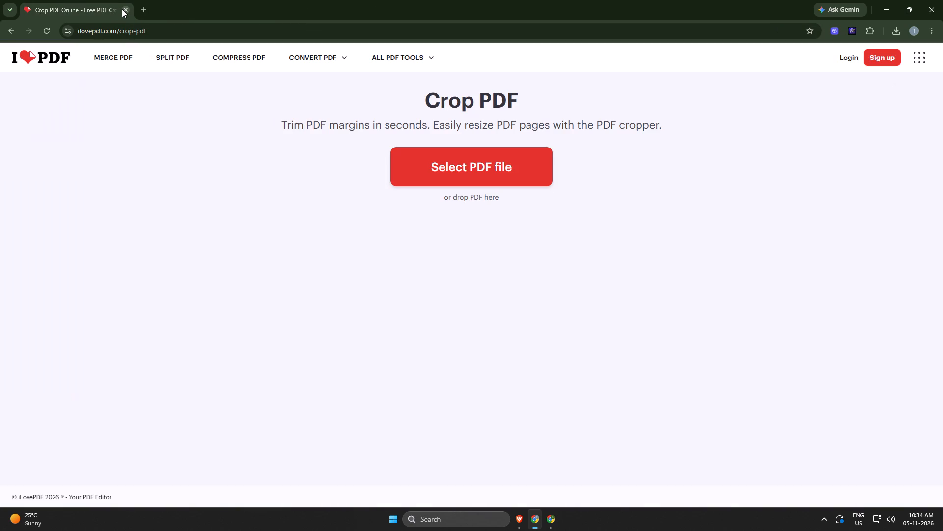
pyautogui.click(122, 9)
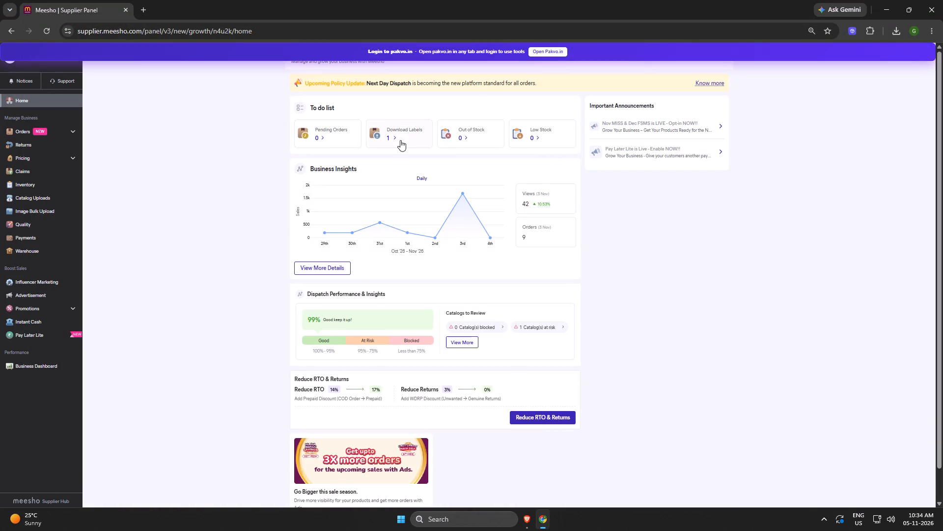
# Check the second supplier account's On Hold, Pending and Ready to Ship orders, then return to its home page.
pyautogui.click(400, 140)
pyautogui.click(300, 227)
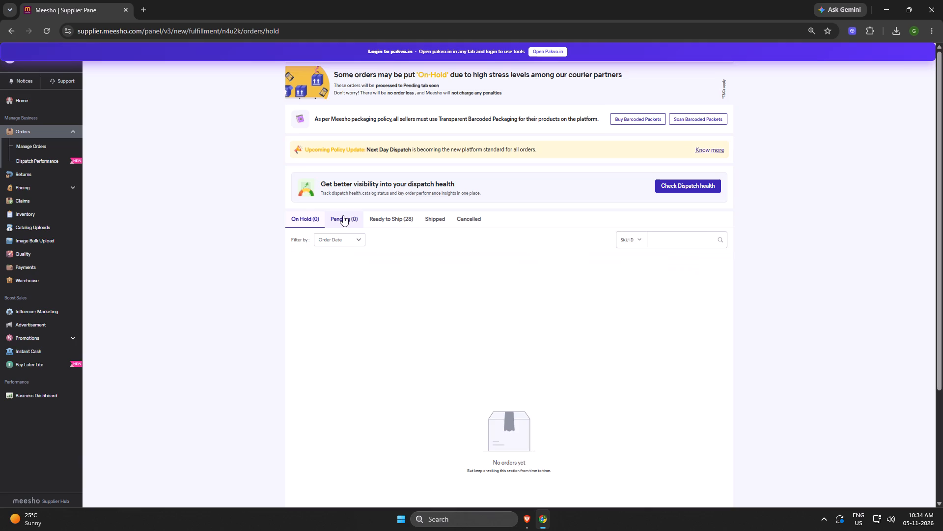
pyautogui.click(343, 215)
pyautogui.click(382, 221)
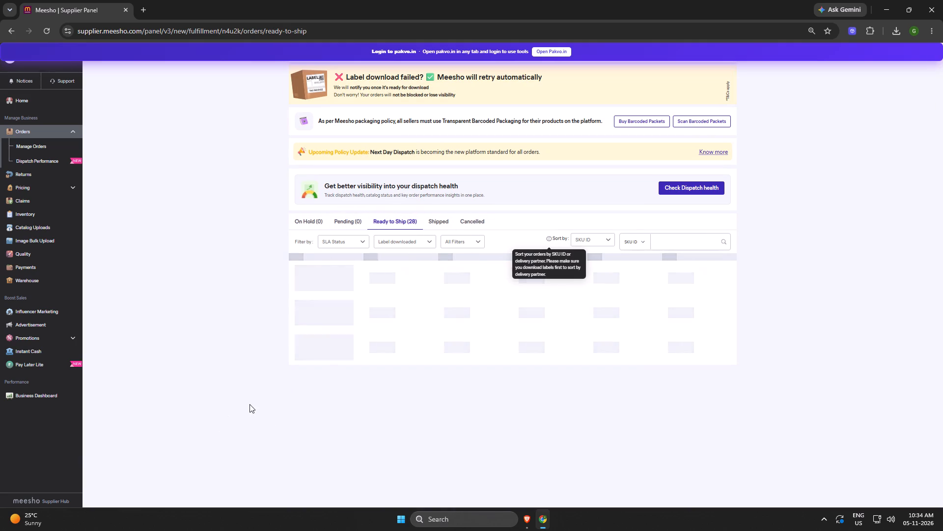
pyautogui.scroll(-12, 270, 417)
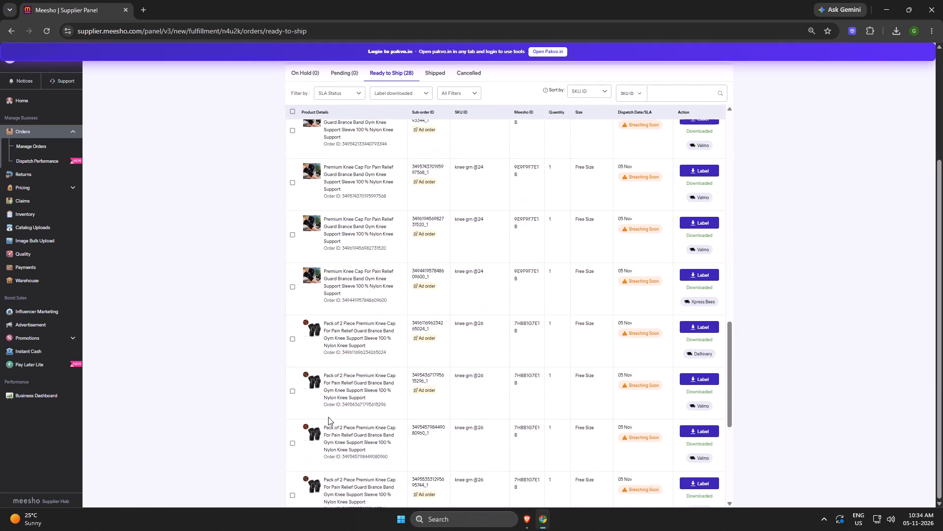
pyautogui.scroll(-7, 328, 417)
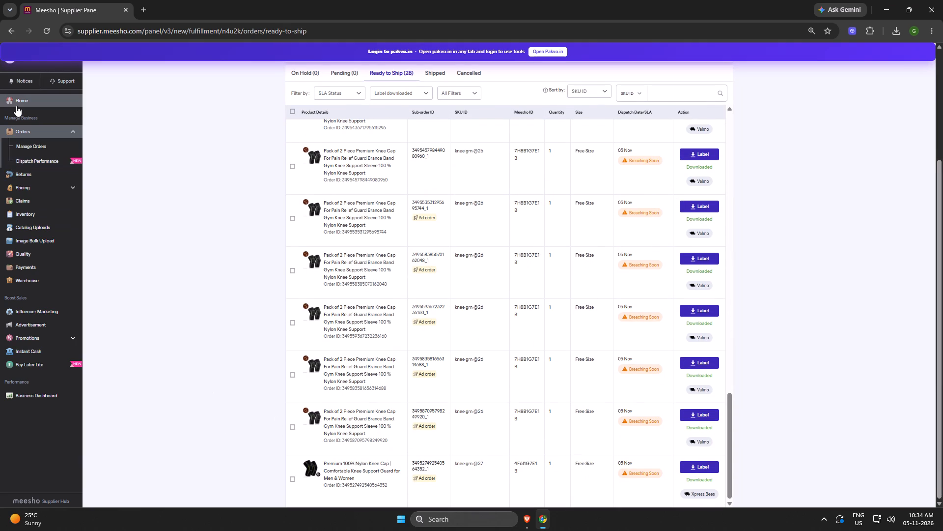
pyautogui.click(16, 106)
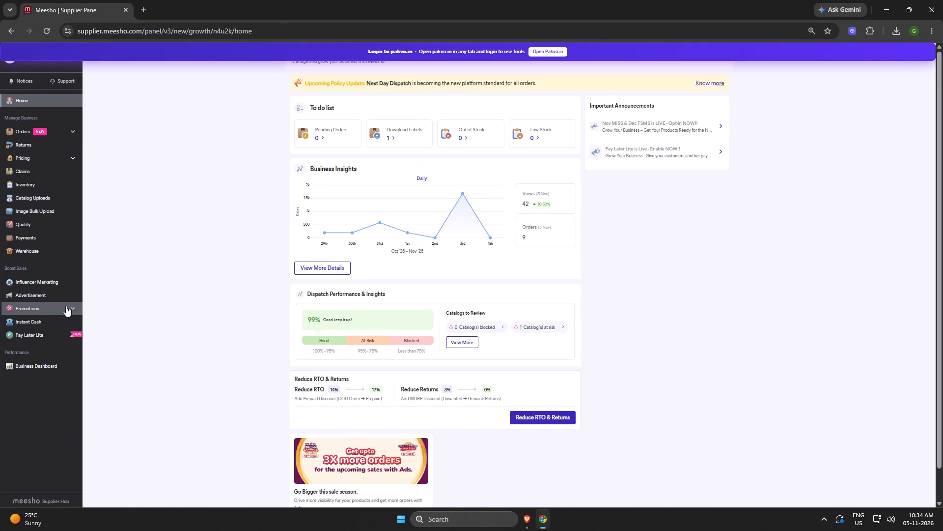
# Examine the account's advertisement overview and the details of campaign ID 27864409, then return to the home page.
pyautogui.click(45, 295)
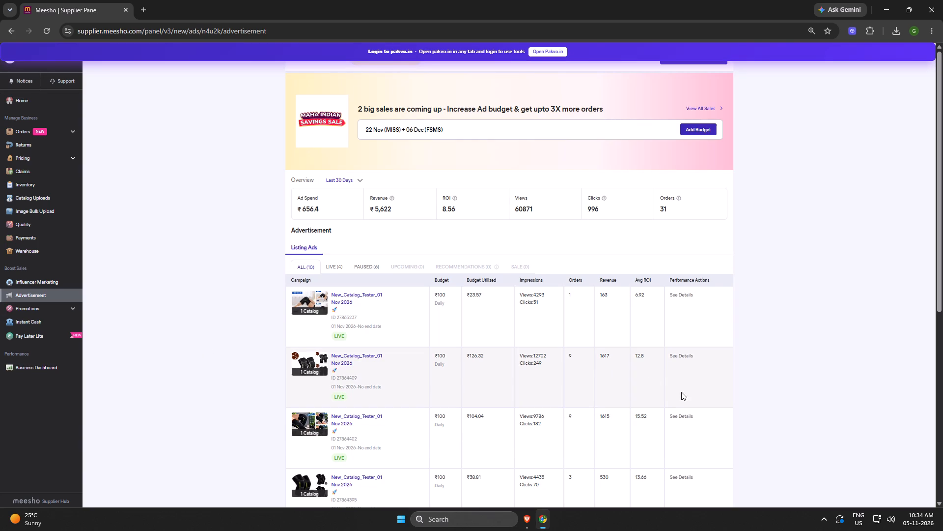
pyautogui.click(674, 355)
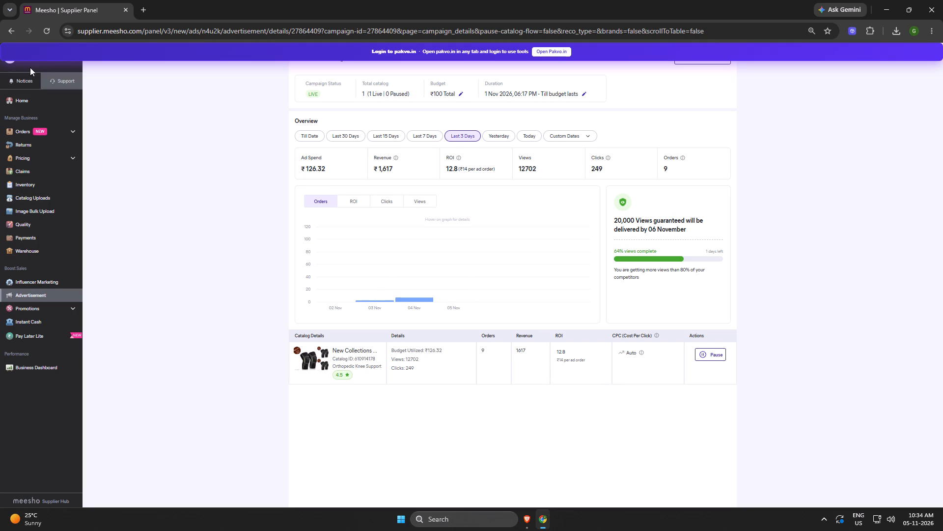
pyautogui.moveTo(33, 102); pyautogui.dragTo(33, 107)
pyautogui.click(38, 94)
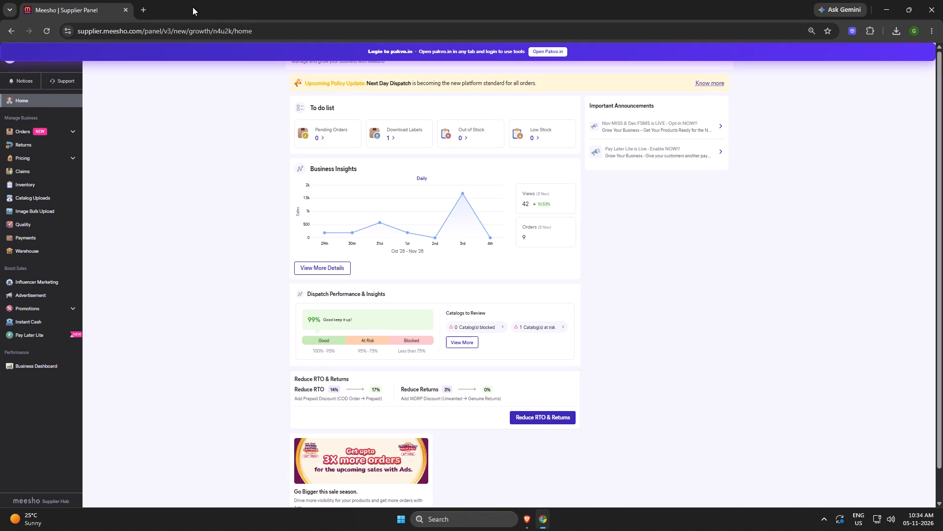
# Close the second account's browser window and open the first account's Meesho supplier panel in a new Chrome window.
pyautogui.click(942, 0)
pyautogui.doubleClick(13, 144)
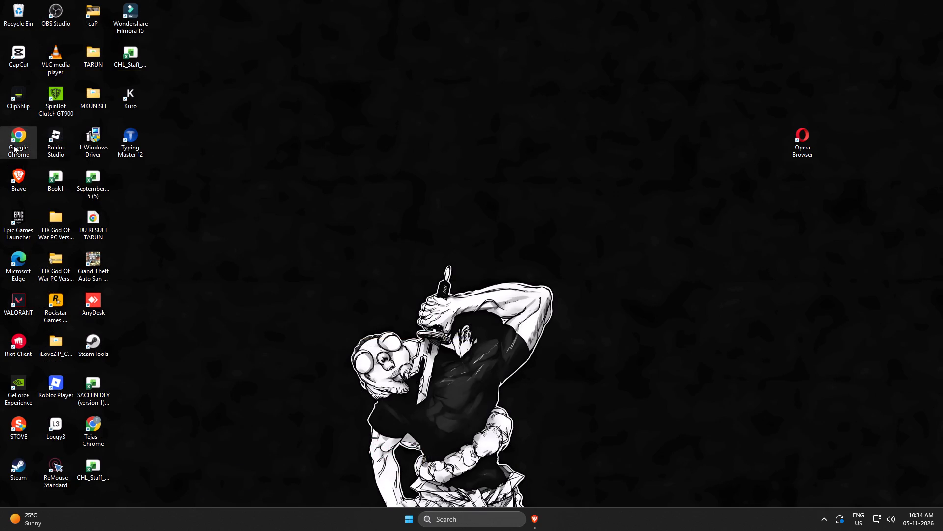
pyautogui.click(13, 145)
pyautogui.click(522, 350)
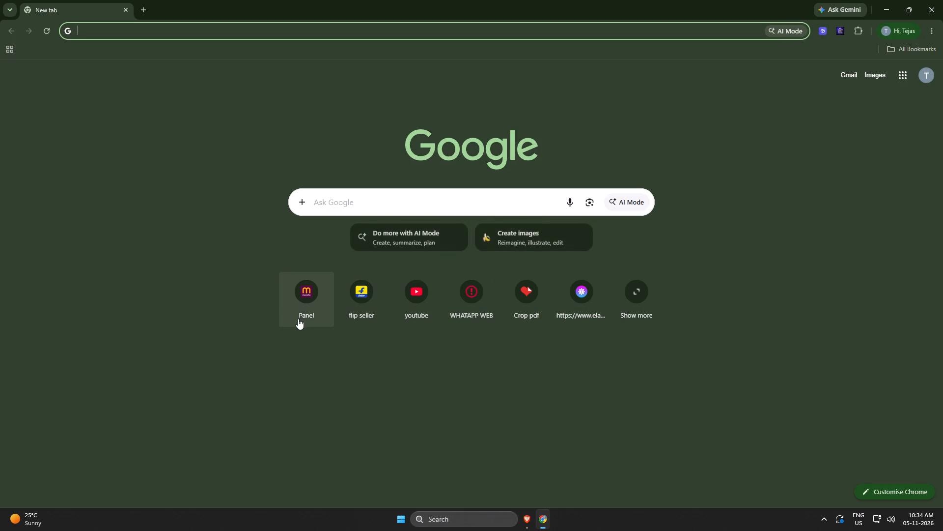
pyautogui.click(298, 319)
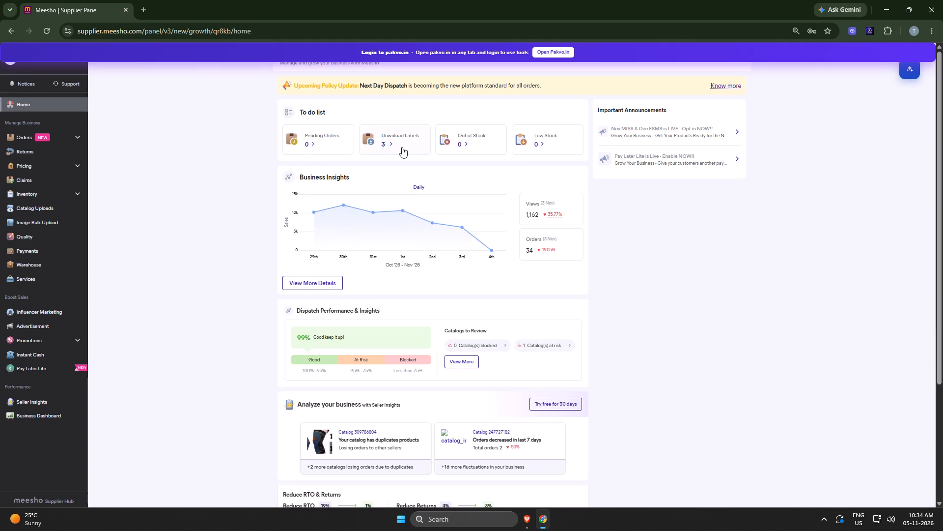
# Open the Ready to Ship order list from the home page's pending label downloads.
pyautogui.click(402, 147)
pyautogui.scroll(-2, 243, 397)
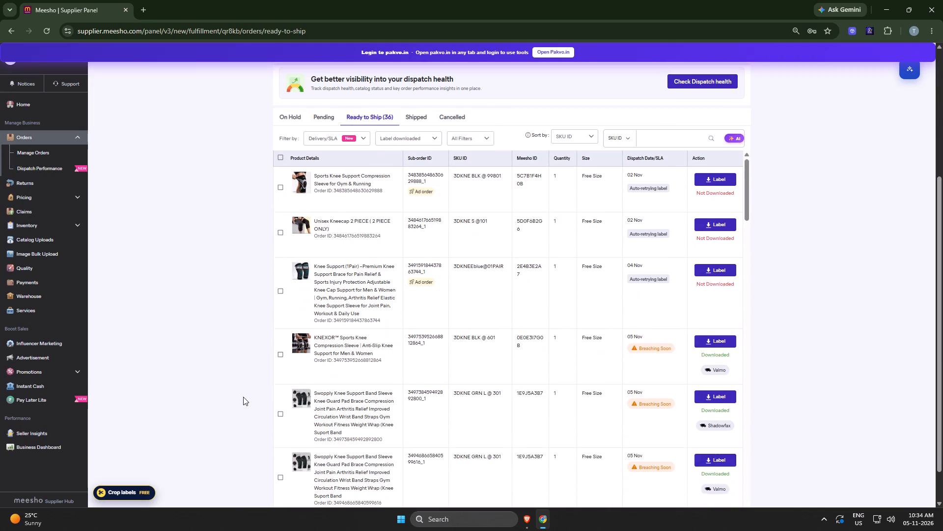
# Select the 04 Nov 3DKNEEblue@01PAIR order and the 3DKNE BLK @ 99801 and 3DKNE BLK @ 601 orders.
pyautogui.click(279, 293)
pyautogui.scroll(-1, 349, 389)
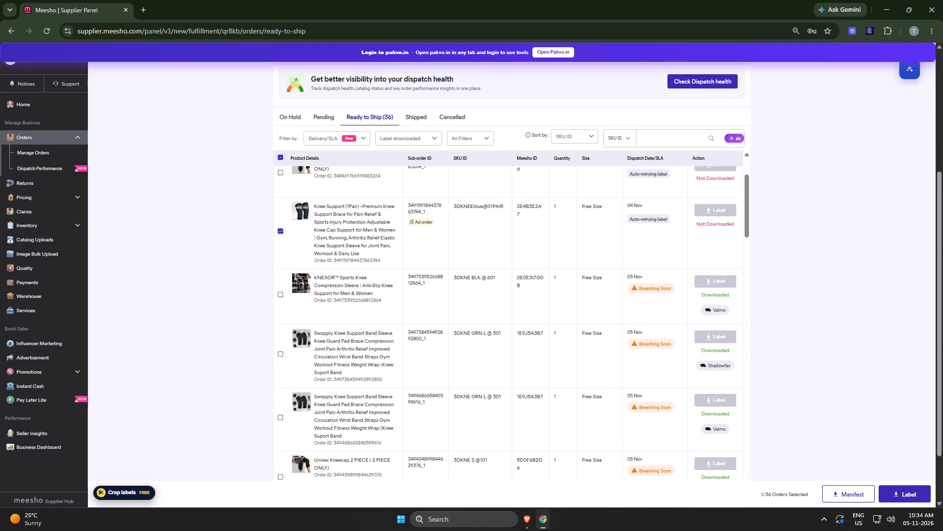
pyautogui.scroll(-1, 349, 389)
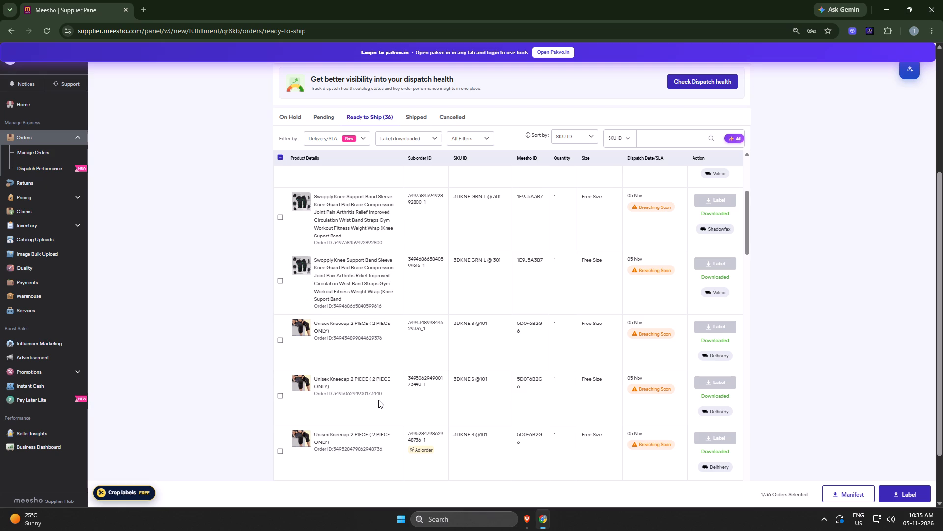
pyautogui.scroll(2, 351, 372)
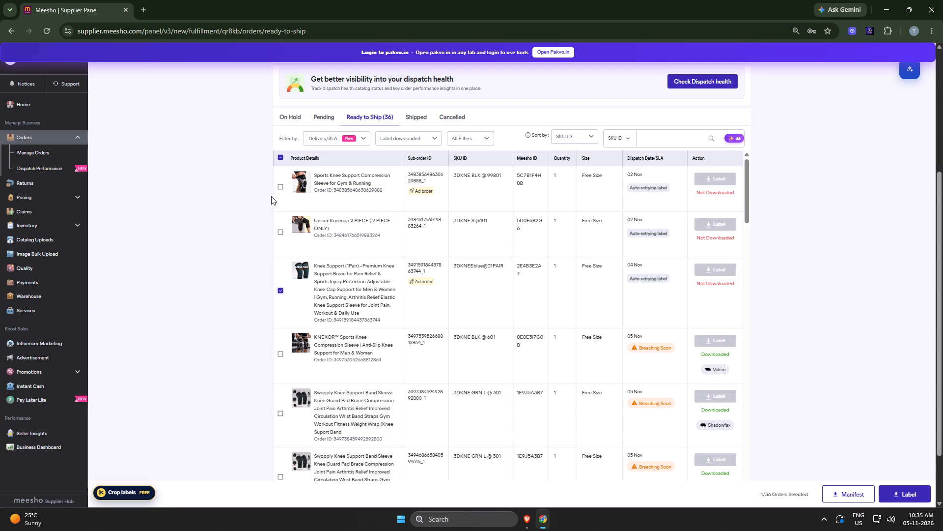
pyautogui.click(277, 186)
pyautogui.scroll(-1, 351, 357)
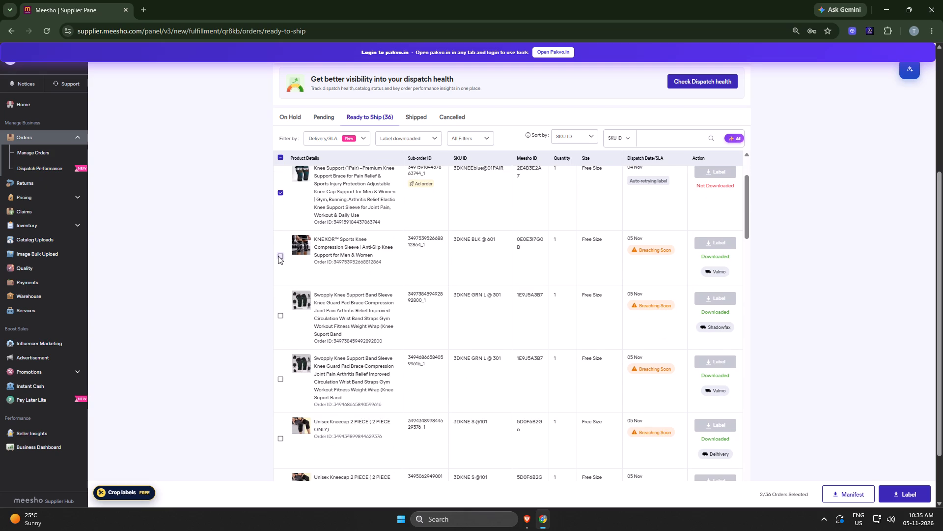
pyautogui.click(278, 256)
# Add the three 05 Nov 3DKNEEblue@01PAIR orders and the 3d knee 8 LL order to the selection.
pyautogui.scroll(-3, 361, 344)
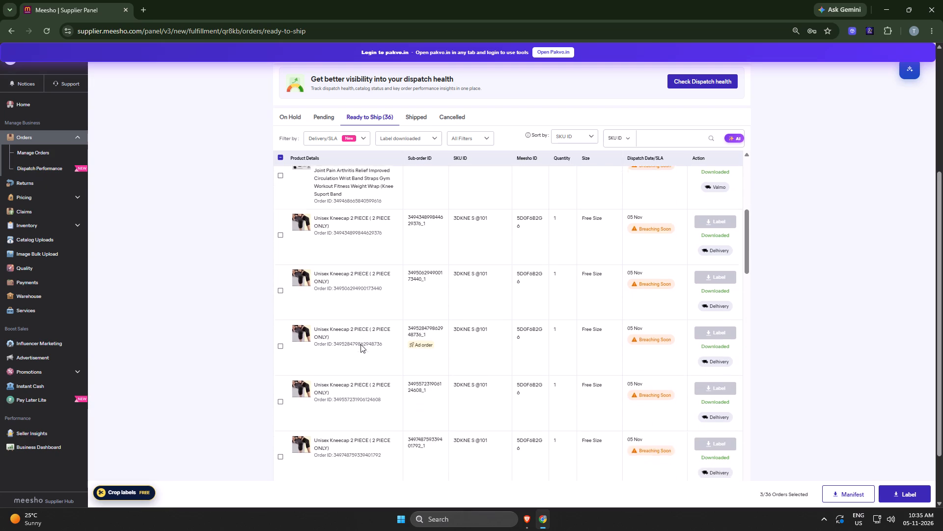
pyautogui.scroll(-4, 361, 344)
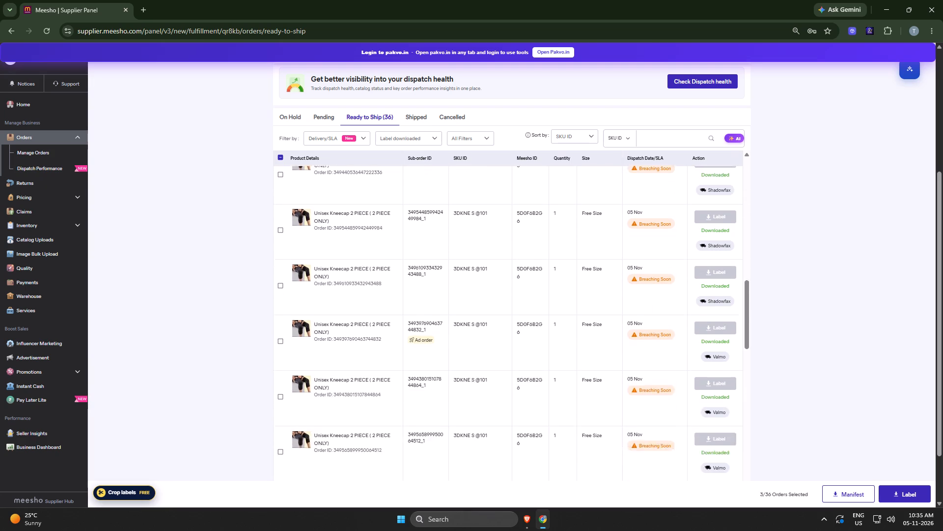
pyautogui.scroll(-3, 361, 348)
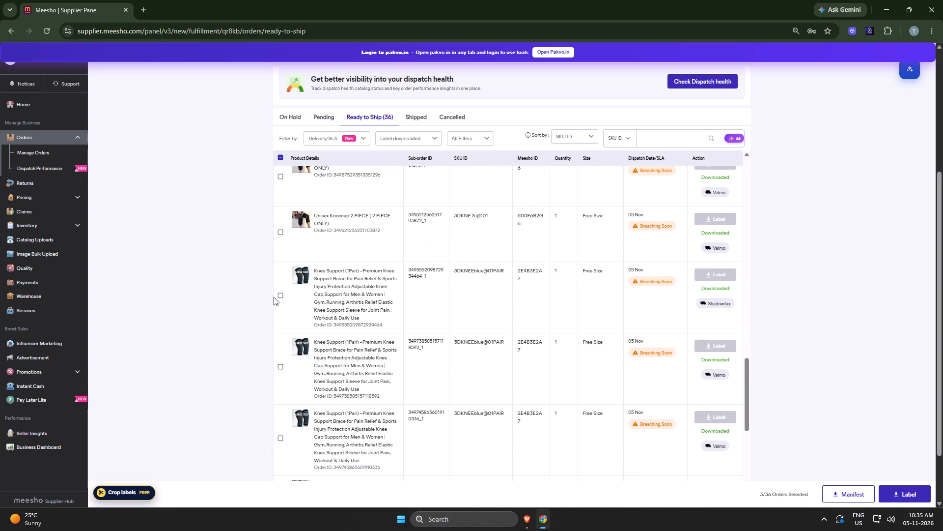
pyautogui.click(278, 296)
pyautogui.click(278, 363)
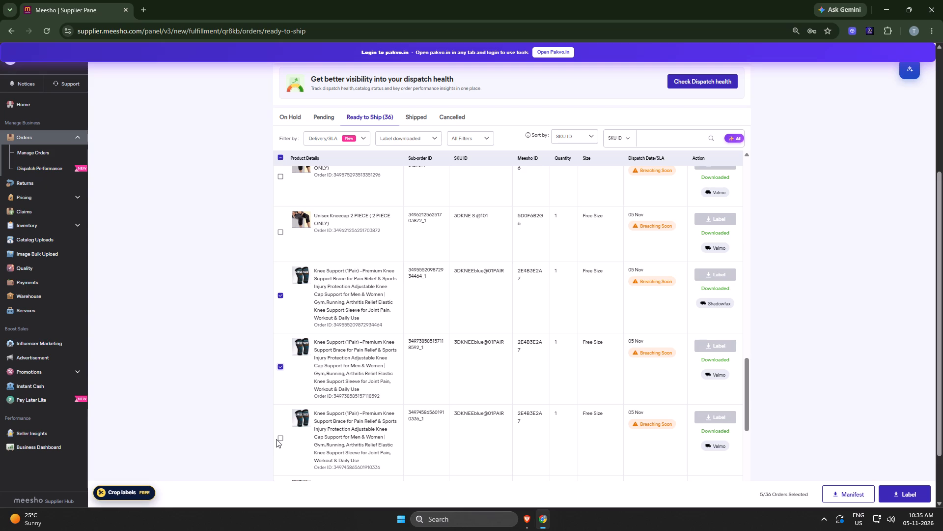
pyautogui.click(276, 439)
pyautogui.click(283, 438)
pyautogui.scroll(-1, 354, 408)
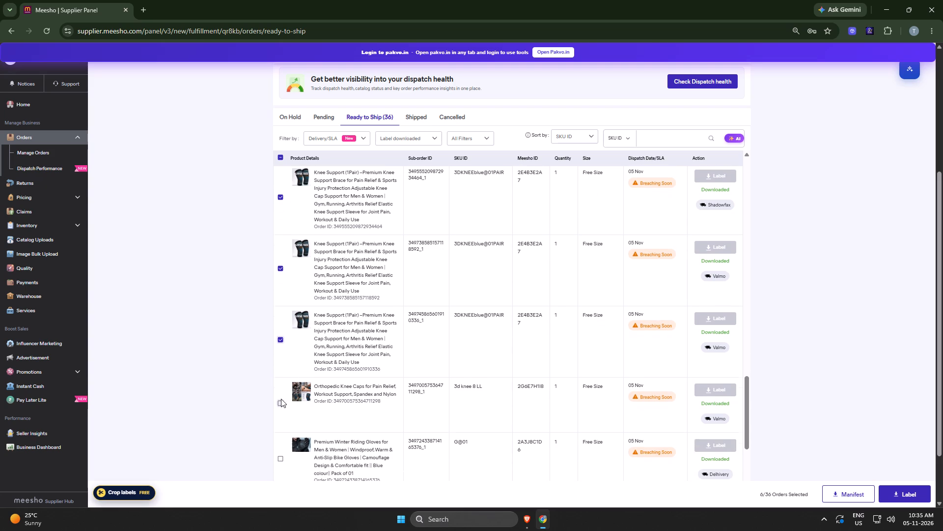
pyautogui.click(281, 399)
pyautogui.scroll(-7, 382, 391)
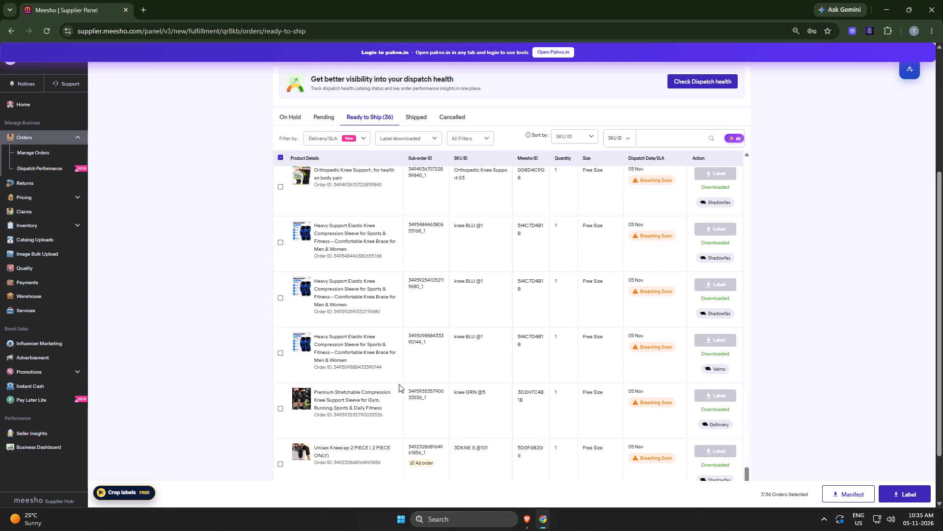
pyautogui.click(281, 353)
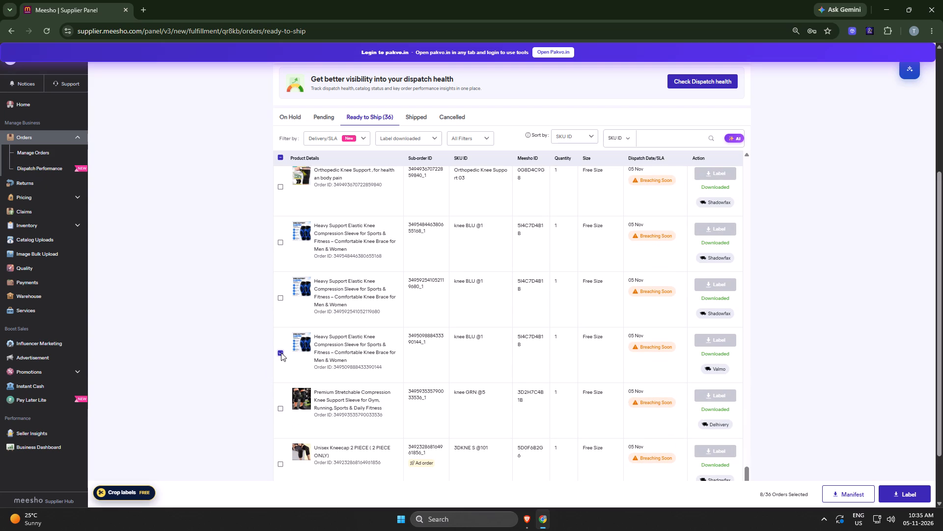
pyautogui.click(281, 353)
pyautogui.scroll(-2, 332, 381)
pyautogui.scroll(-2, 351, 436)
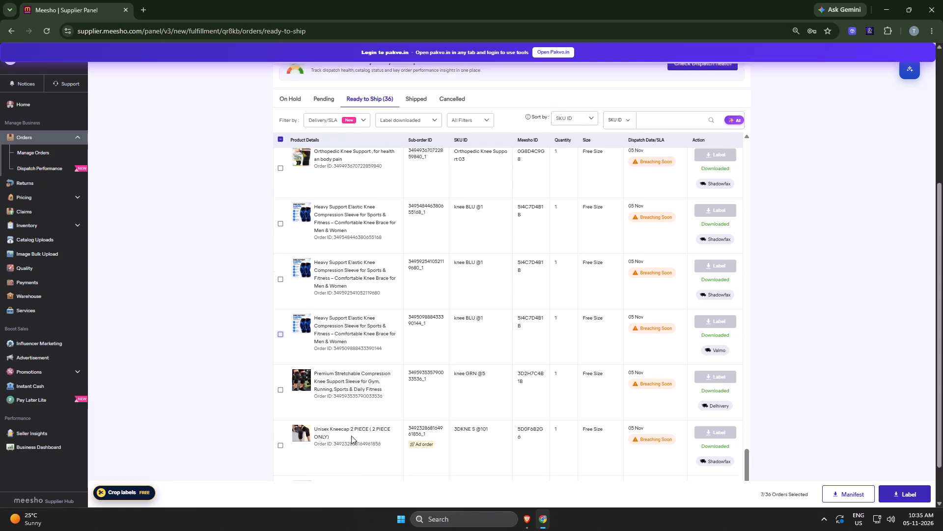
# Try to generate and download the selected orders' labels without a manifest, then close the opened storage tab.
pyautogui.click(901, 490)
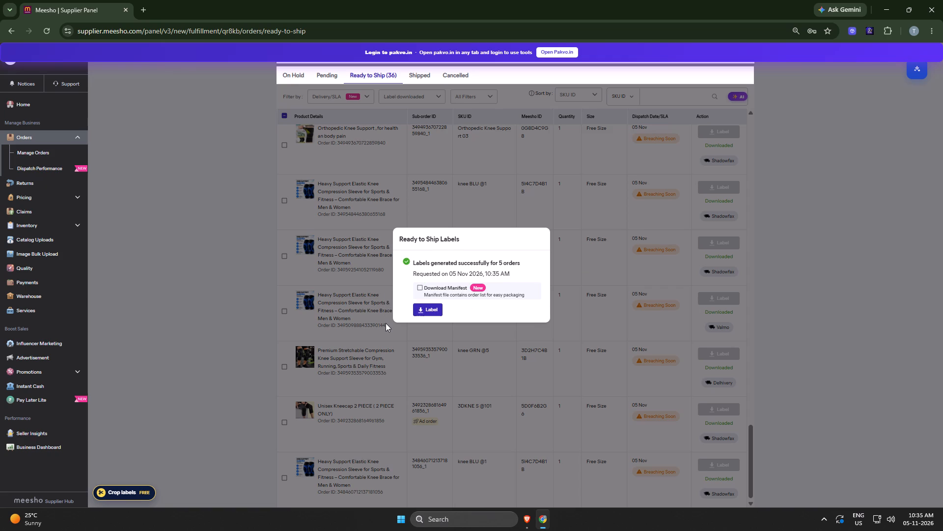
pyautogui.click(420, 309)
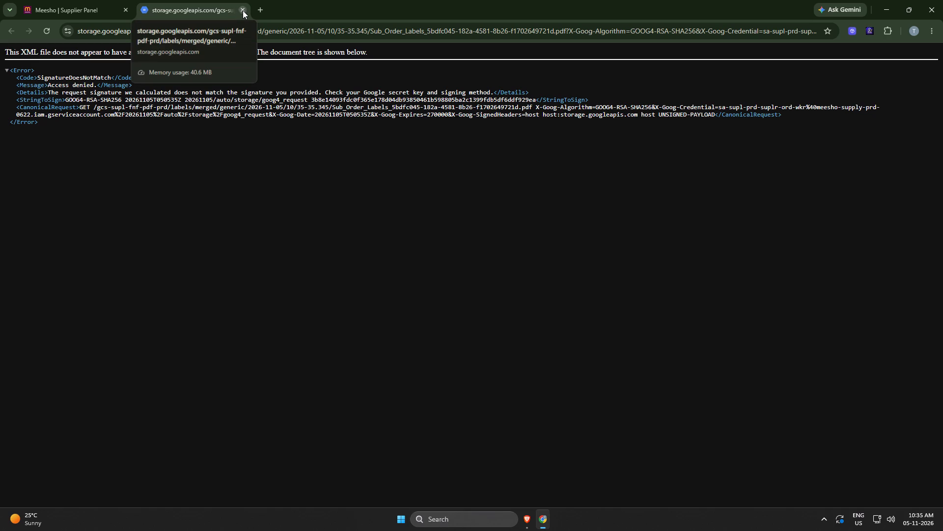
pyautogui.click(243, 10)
# Select the 04 Nov 3DKNEEblue@01PAIR order, 3DKNE BLK @ 99801 and 3DKNE BLK @ 601 in the Ready to Ship list.
pyautogui.scroll(-3, 194, 351)
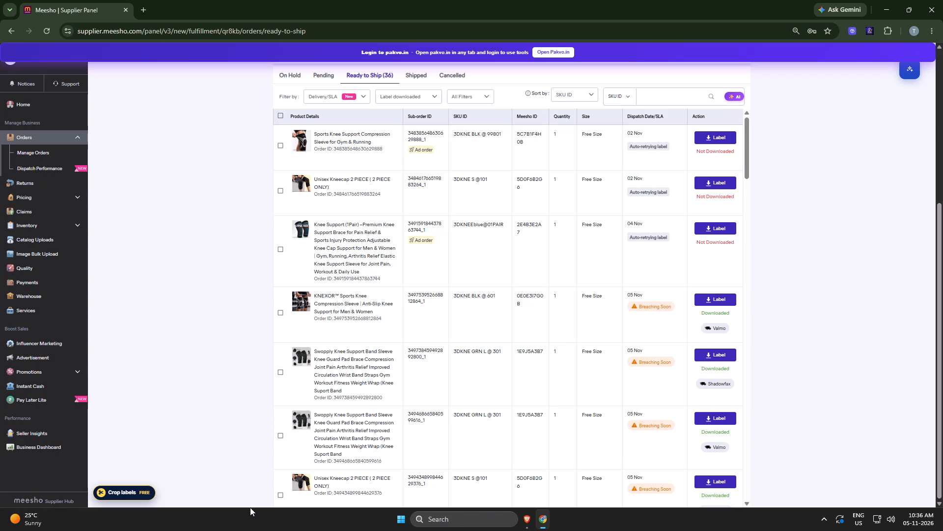
pyautogui.click(279, 250)
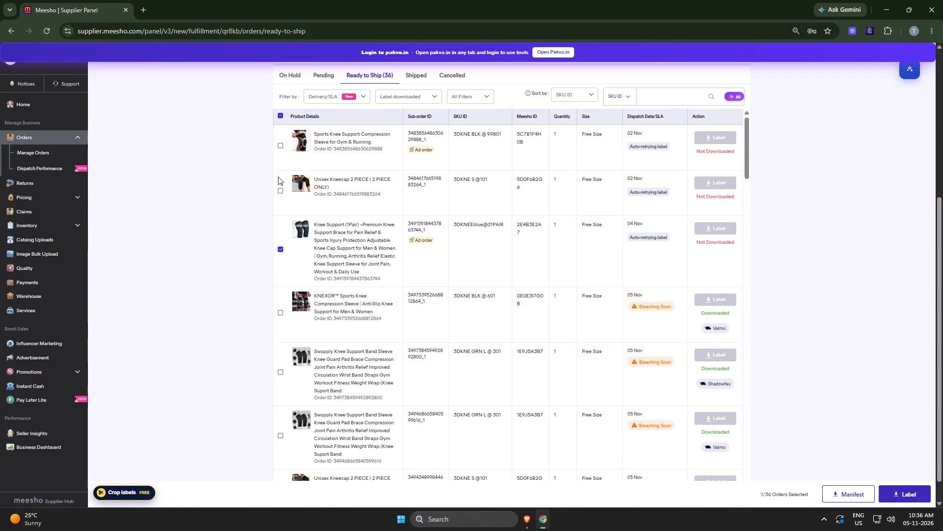
pyautogui.click(278, 144)
pyautogui.scroll(1, 323, 219)
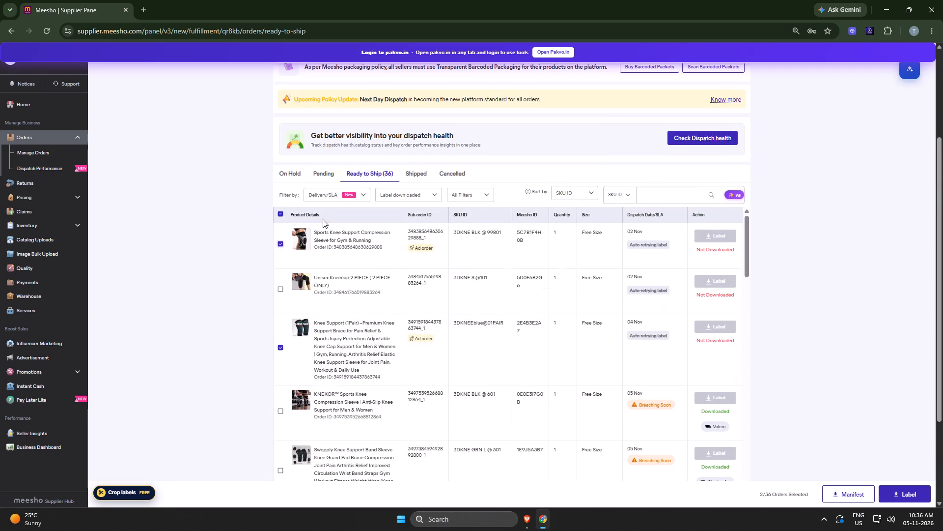
pyautogui.scroll(-4, 234, 309)
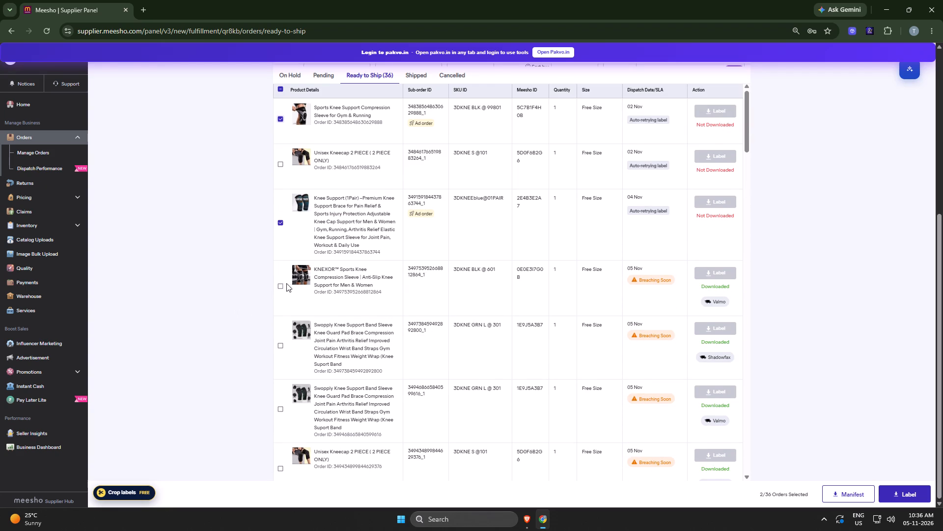
pyautogui.click(279, 285)
# Add the three 05 Nov 3DKNEEblue@01PAIR orders and the 3d knee 8 LL order to the selection.
pyautogui.scroll(-2, 321, 303)
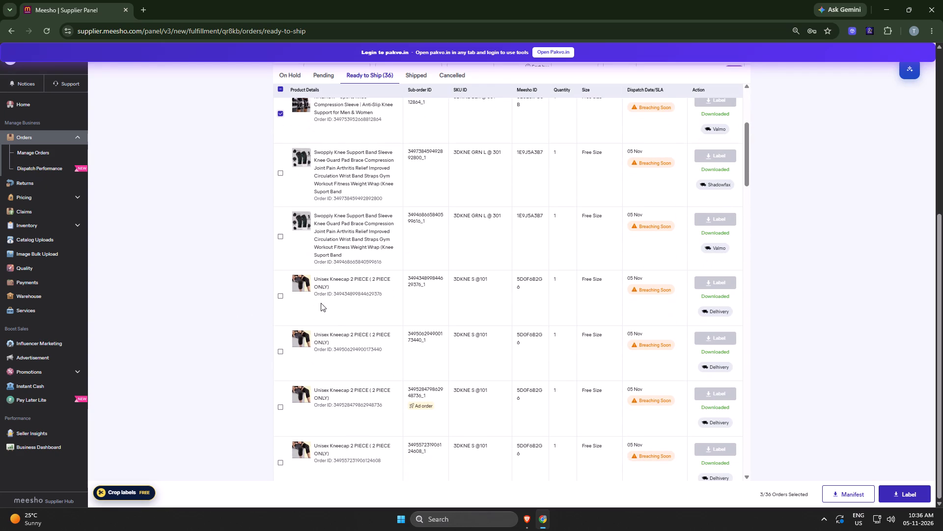
pyautogui.scroll(1, 321, 303)
pyautogui.scroll(-2, 321, 303)
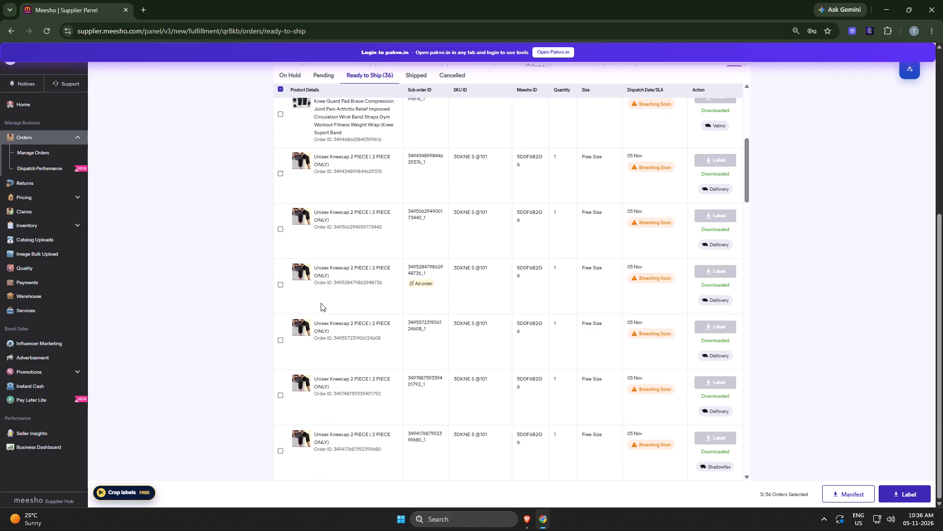
pyautogui.scroll(-6, 321, 303)
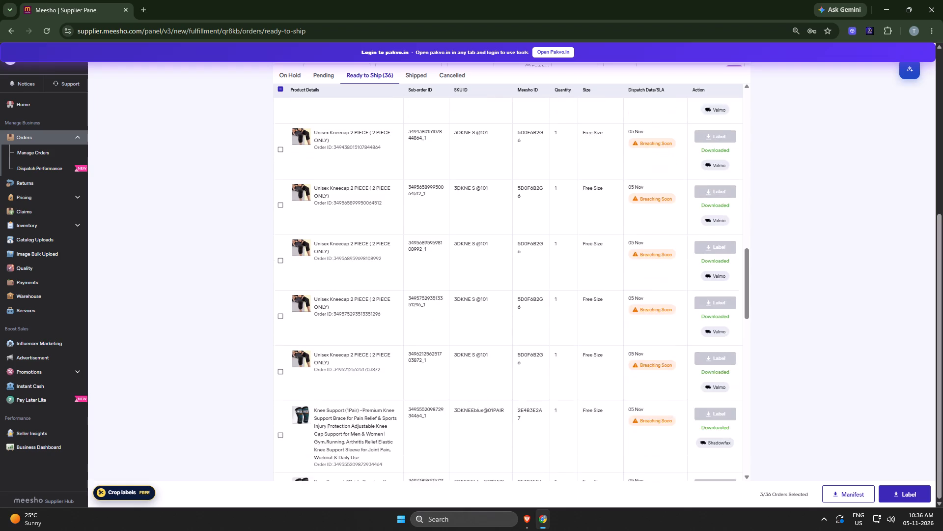
pyautogui.scroll(-1, 321, 303)
pyautogui.click(281, 326)
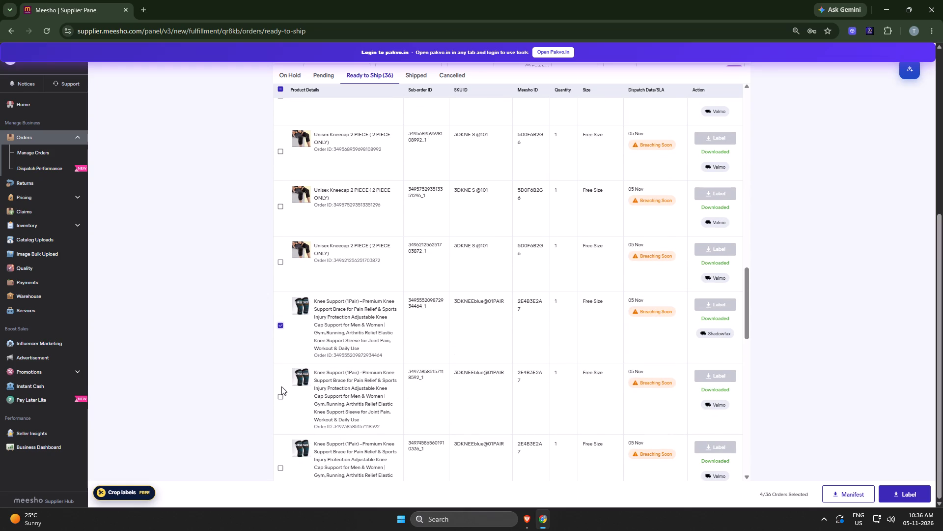
pyautogui.click(279, 400)
pyautogui.scroll(-1, 305, 388)
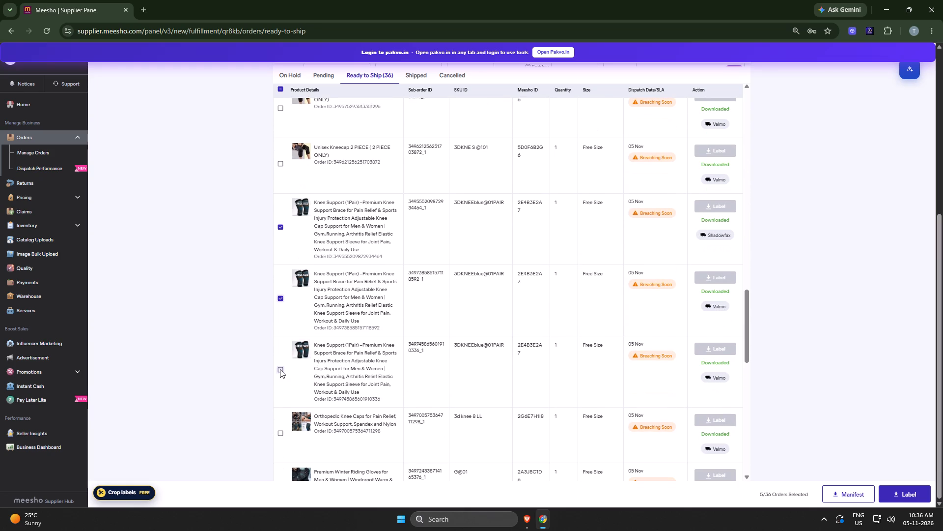
pyautogui.click(280, 369)
pyautogui.click(279, 437)
pyautogui.scroll(-1, 320, 386)
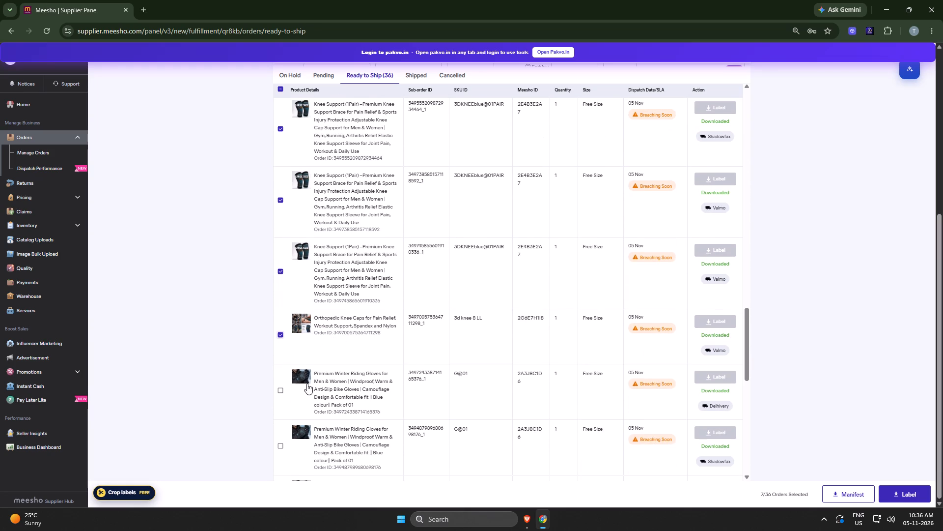
# Review the whole Ready to Ship list to check which orders are selected for label download.
pyautogui.scroll(-7, 307, 383)
pyautogui.scroll(-3, 432, 396)
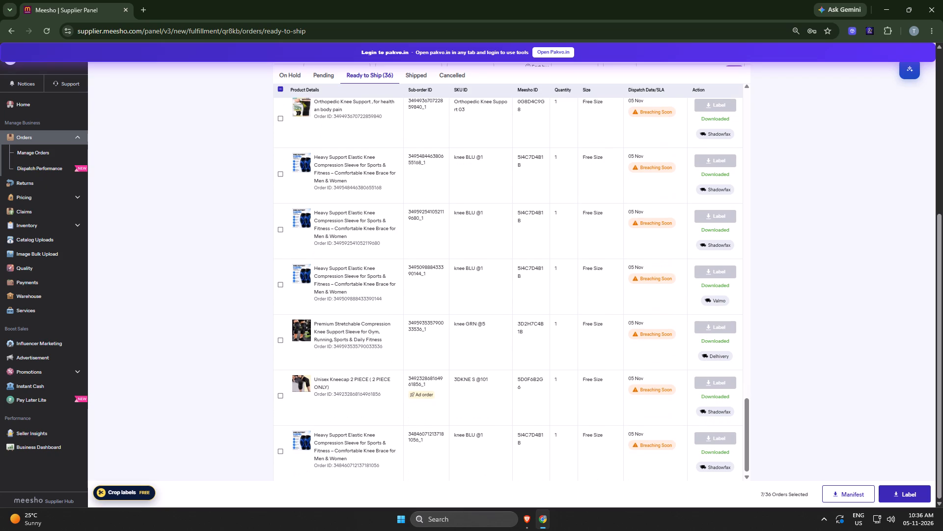
pyautogui.scroll(3, 432, 396)
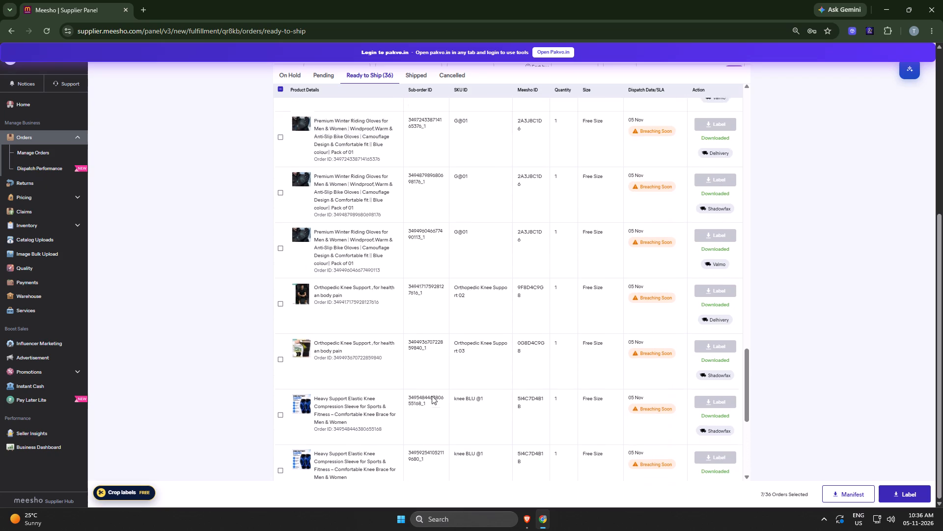
pyautogui.scroll(5, 432, 396)
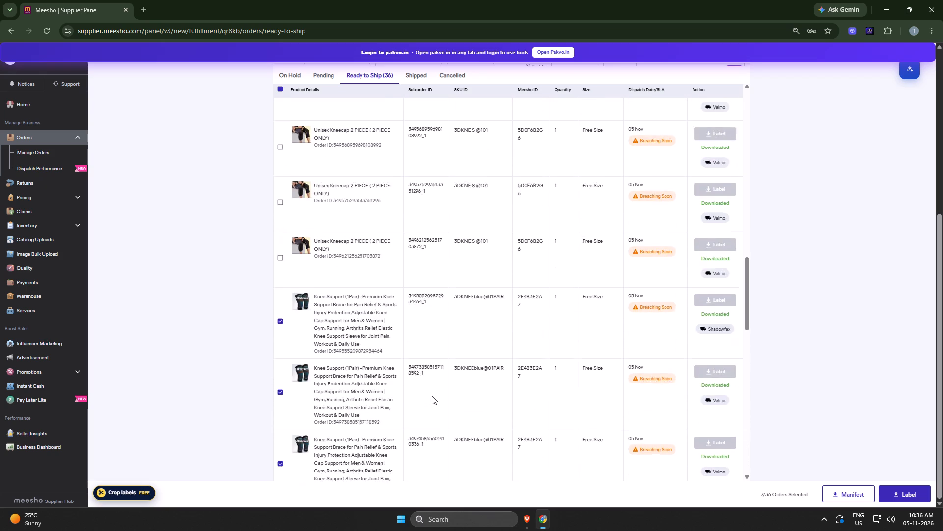
pyautogui.scroll(6, 432, 396)
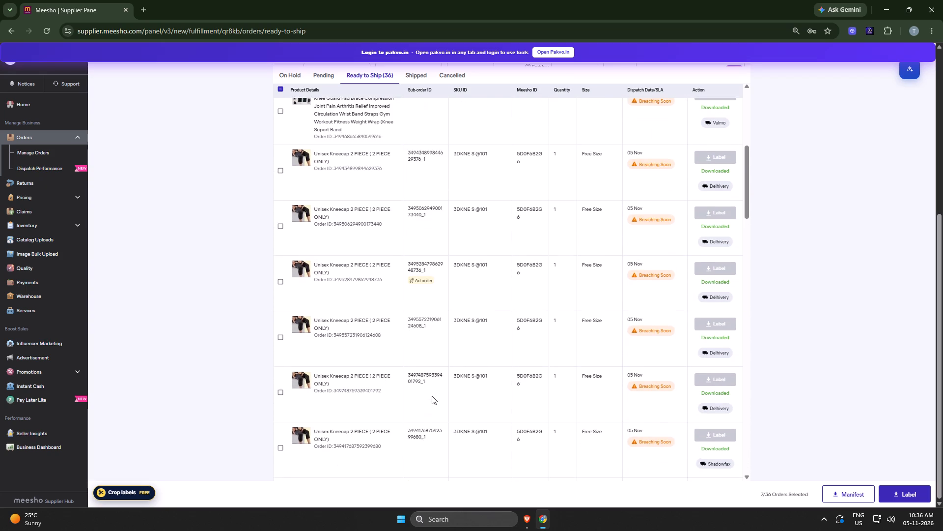
pyautogui.scroll(6, 432, 396)
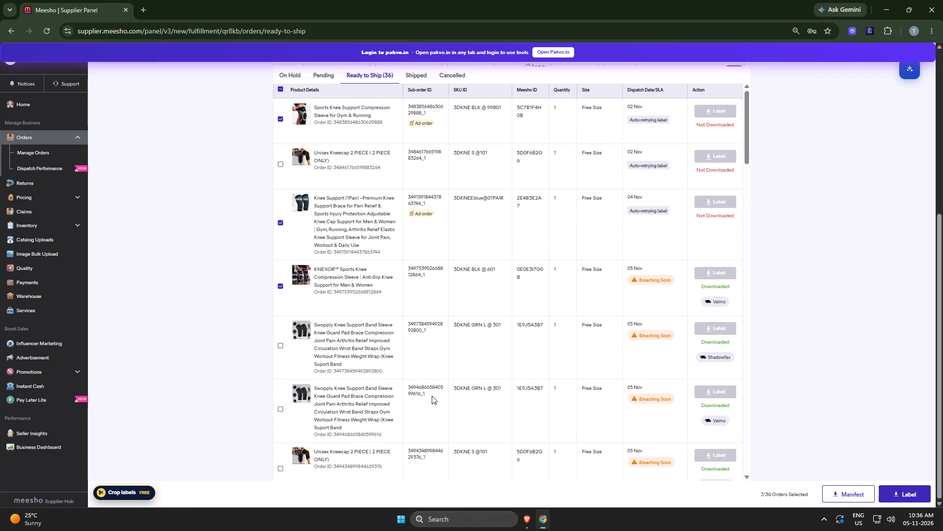
# Generate the labels for the selected orders and download the label PDF without a manifest.
pyautogui.click(892, 492)
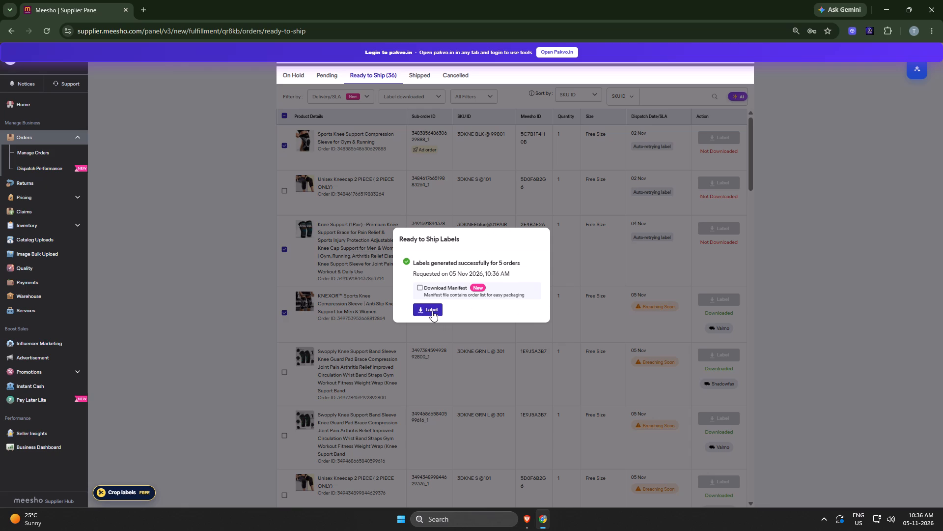
pyautogui.click(432, 311)
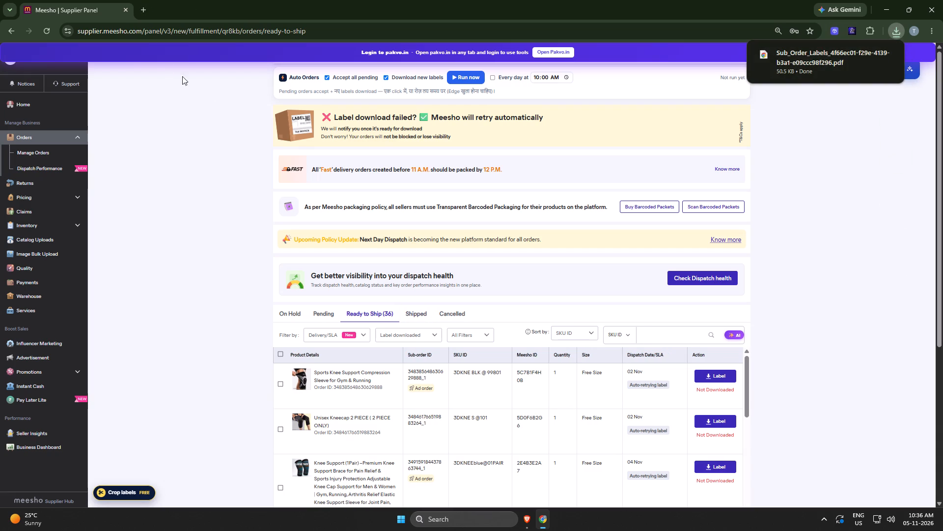
# Open the iLovePDF Crop PDF tool in a new tab and load the newly downloaded Sub_Order_Labels PDF into it.
pyautogui.click(143, 16)
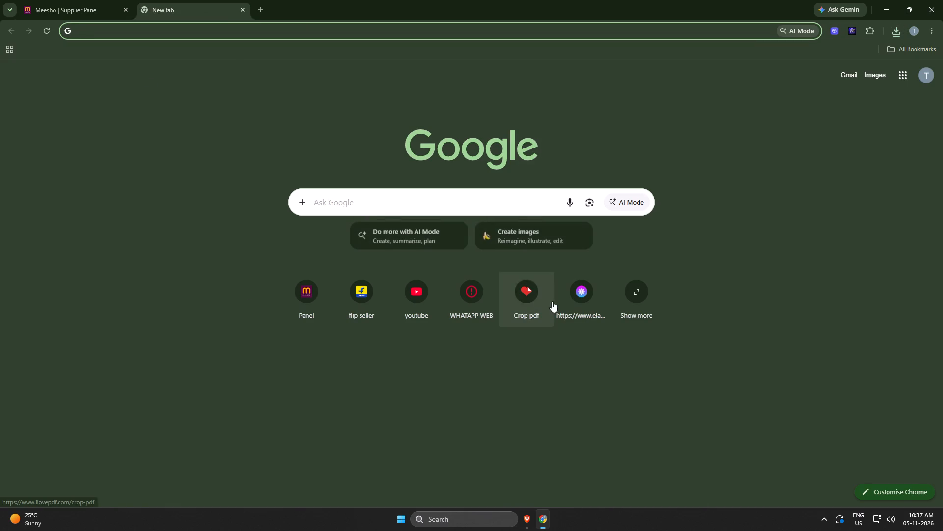
pyautogui.click(523, 313)
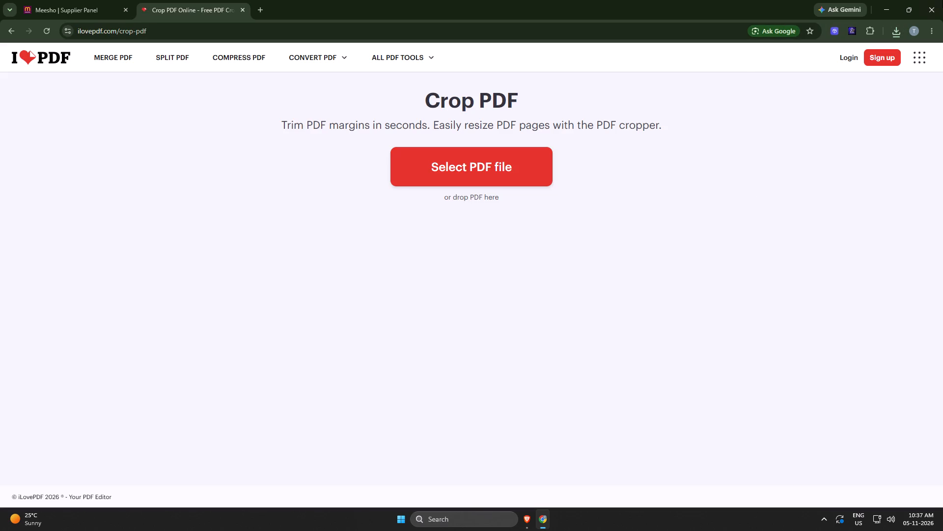
pyautogui.click(896, 32)
pyautogui.moveTo(799, 74); pyautogui.dragTo(725, 124)
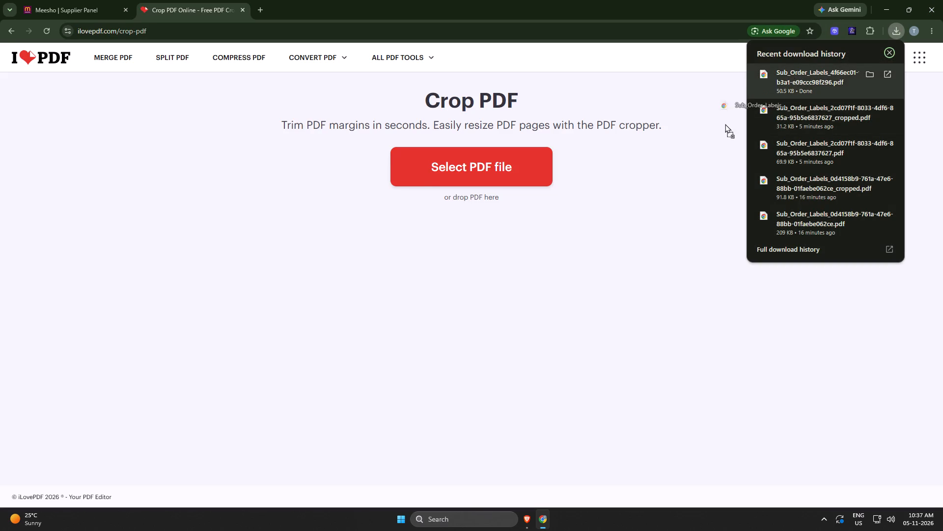
pyautogui.moveTo(725, 124); pyautogui.dragTo(551, 235)
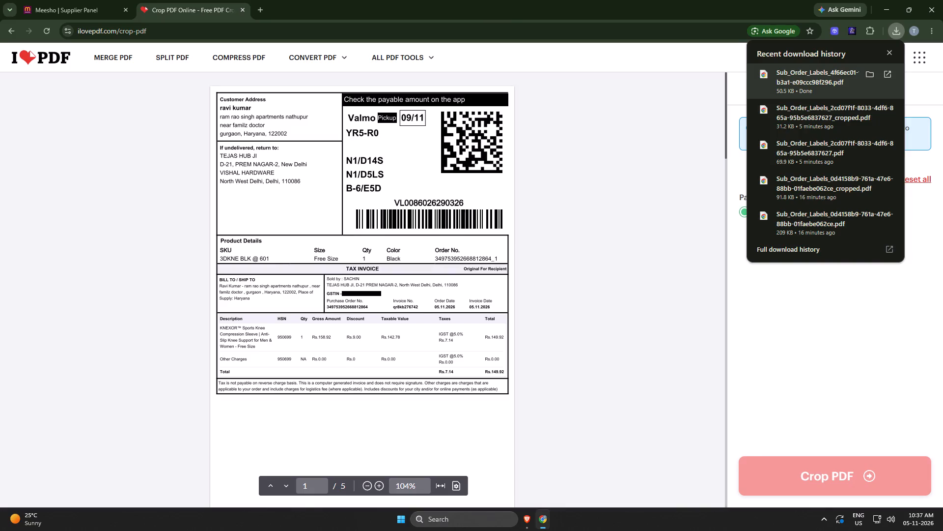
# Crop all pages to the shipping label area, ending just below the invoice's purchase order details, and download the cropped PDF.
pyautogui.moveTo(211, 87); pyautogui.dragTo(640, 305)
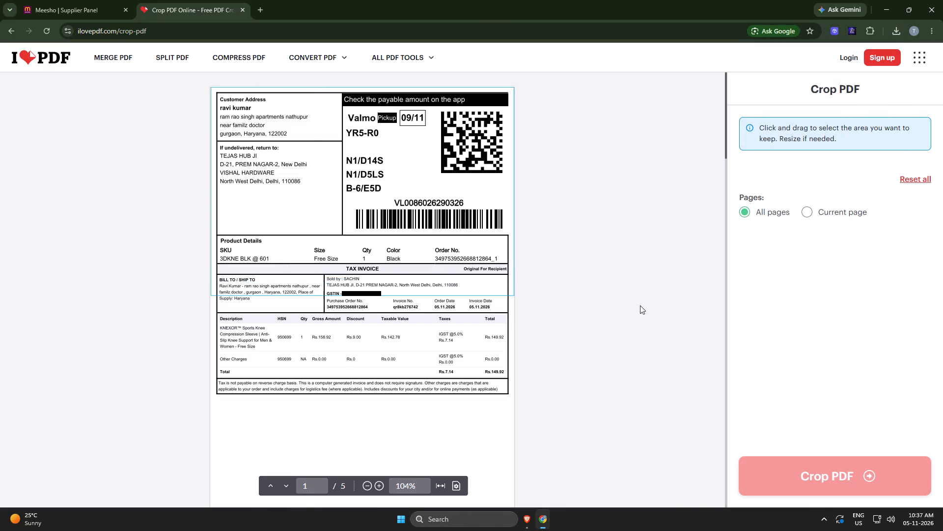
pyautogui.moveTo(640, 305); pyautogui.dragTo(659, 313)
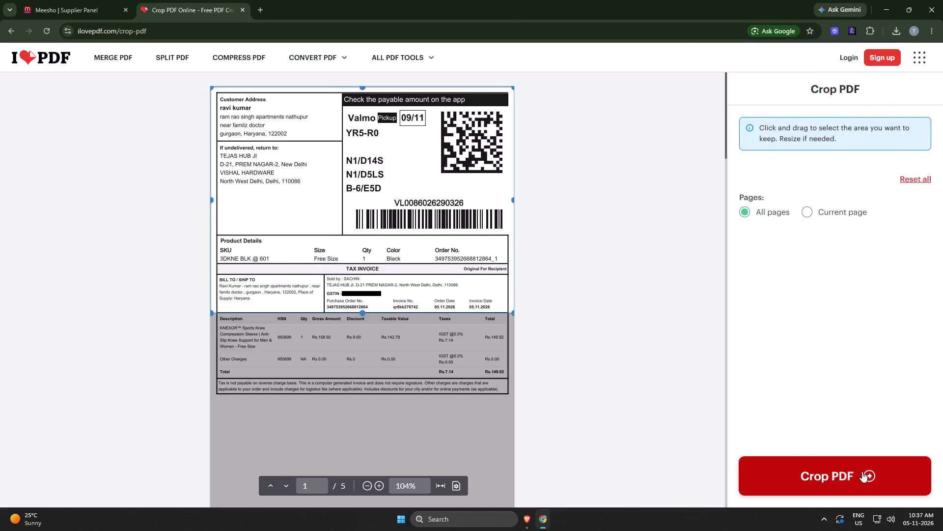
pyautogui.click(862, 472)
pyautogui.click(504, 187)
# Open the cropped label PDF in a new browser tab and print it.
pyautogui.moveTo(821, 54); pyautogui.dragTo(704, 40)
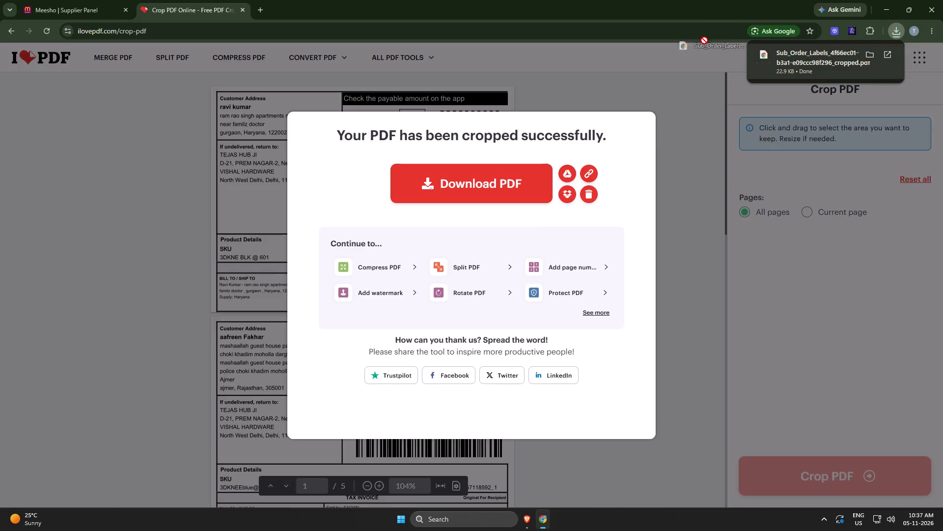
pyautogui.moveTo(704, 40); pyautogui.dragTo(623, 0)
pyautogui.click(911, 58)
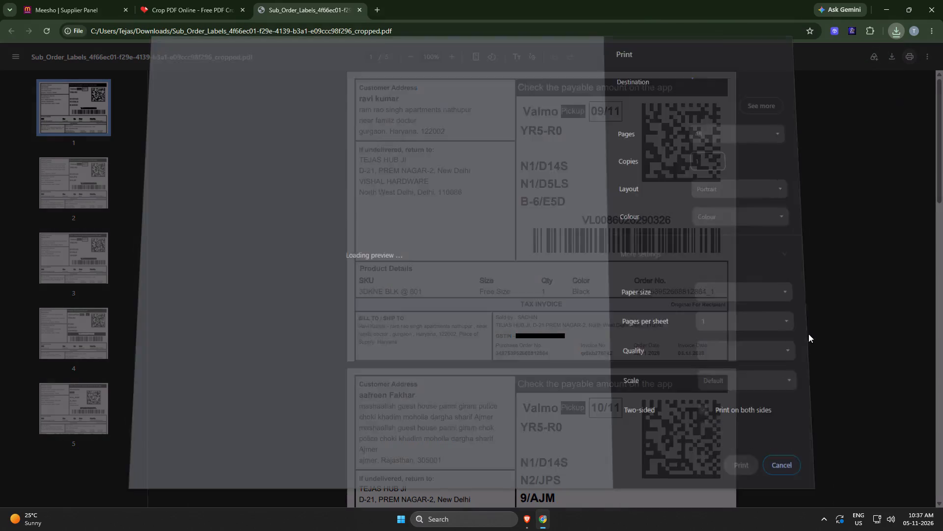
pyautogui.click(726, 442)
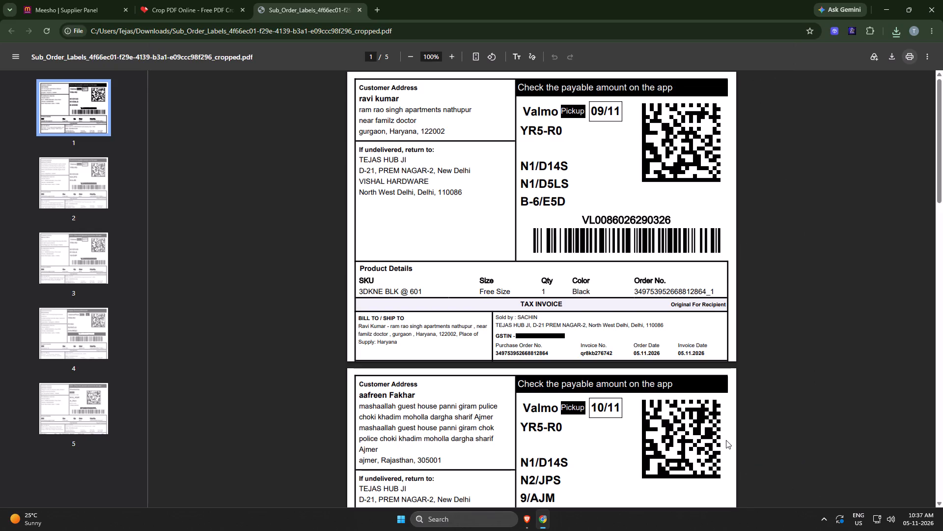
pyautogui.click(238, 10)
pyautogui.click(302, 0)
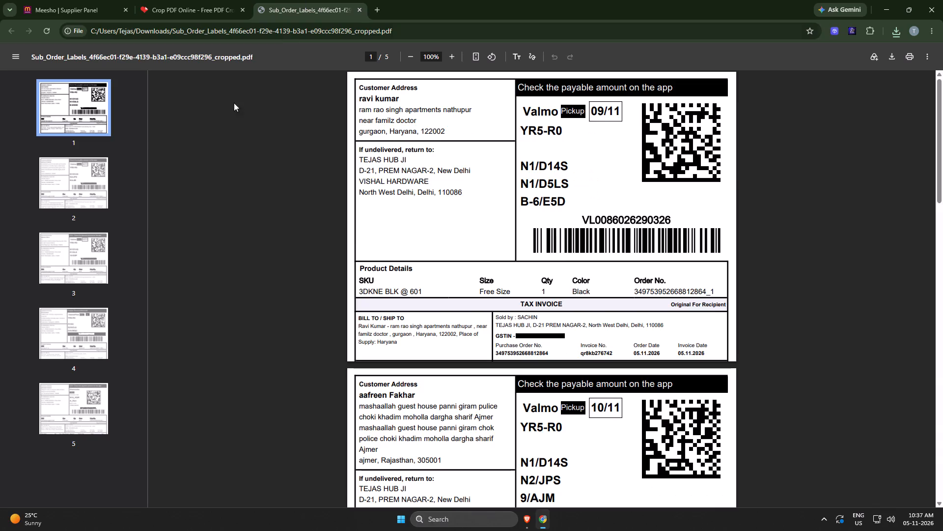
# Look through all pages of the cropped label PDF to check each label's SKU and order details.
pyautogui.scroll(-2, 439, 335)
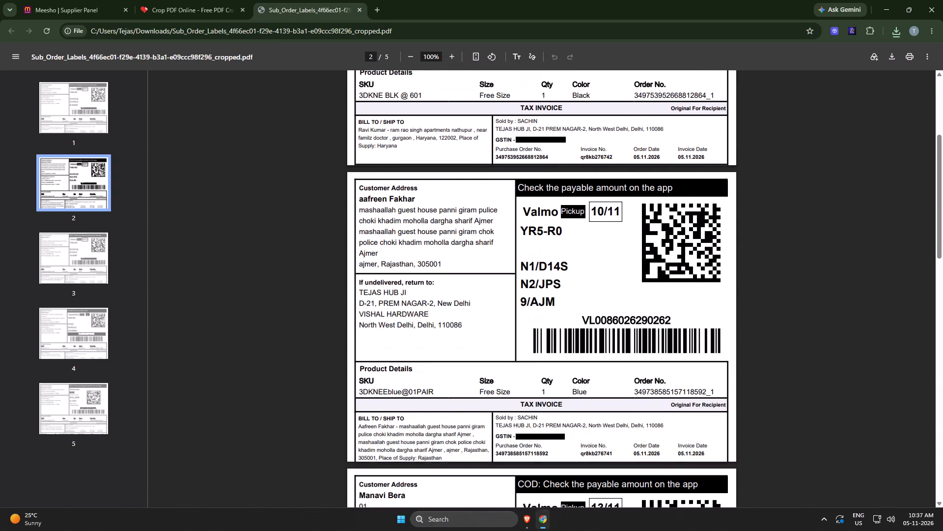
pyautogui.scroll(-6, 439, 335)
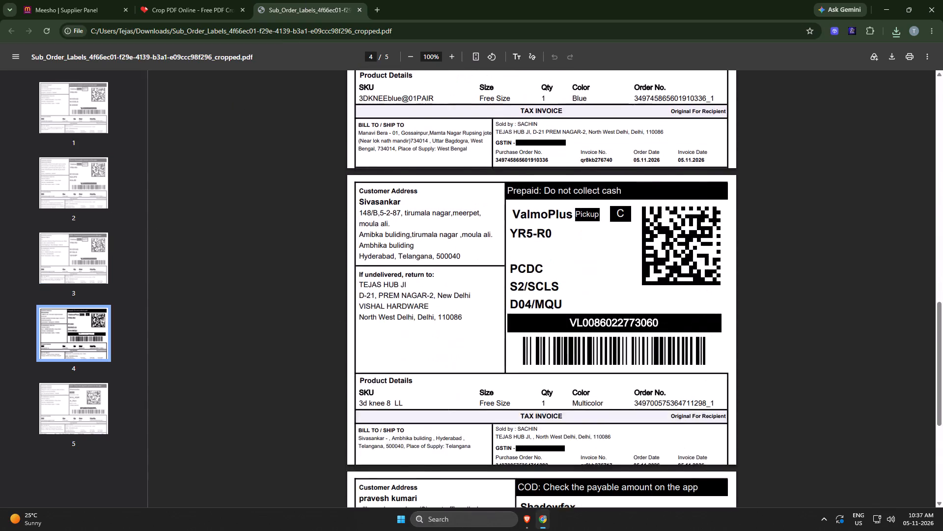
pyautogui.scroll(-7, 439, 335)
pyautogui.scroll(-3, 501, 475)
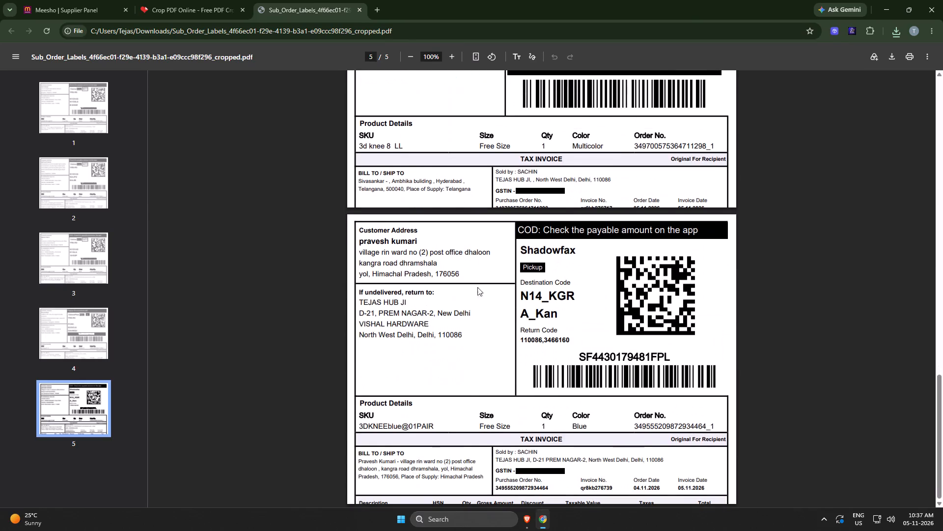
# Close the Crop PDF tab and the cropped label PDF tab.
pyautogui.click(241, 10)
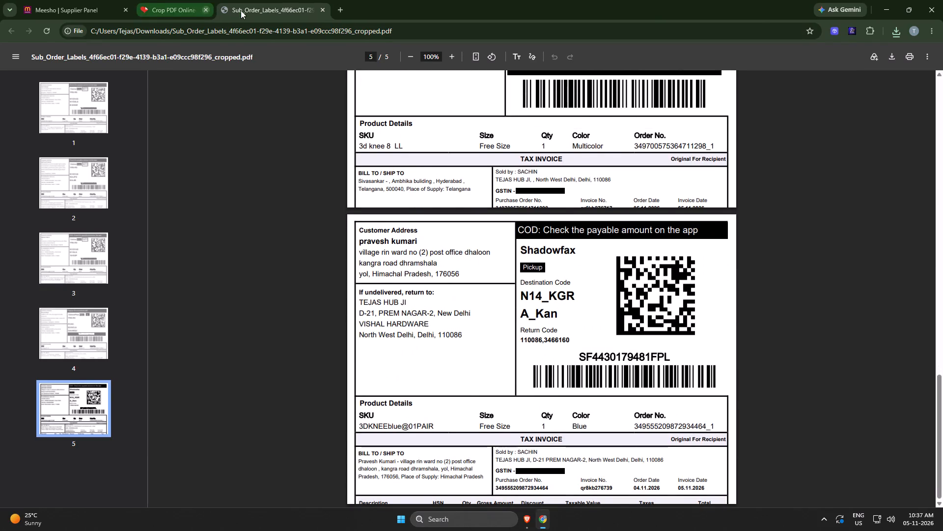
pyautogui.click(241, 10)
# Check the supplier account's pending orders and On Hold list, then return to the Home dashboard.
pyautogui.click(75, 108)
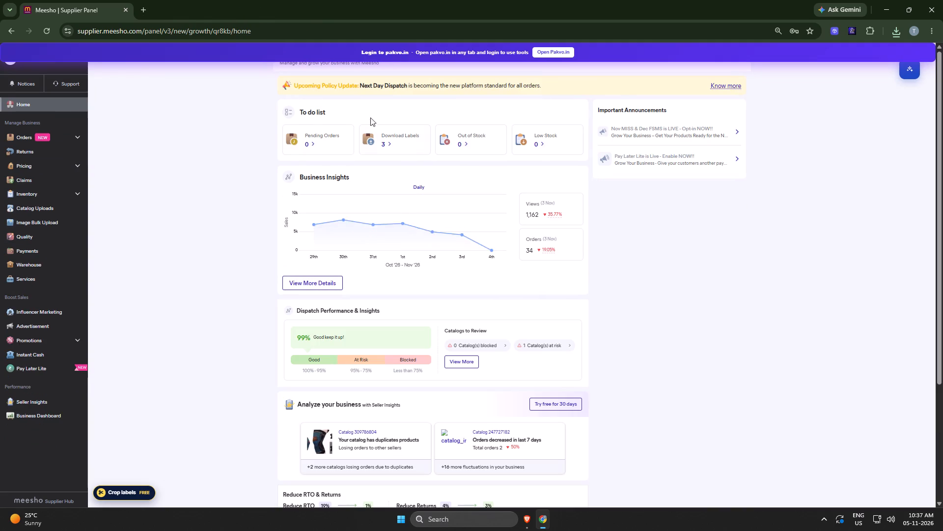
pyautogui.click(317, 142)
pyautogui.click(293, 312)
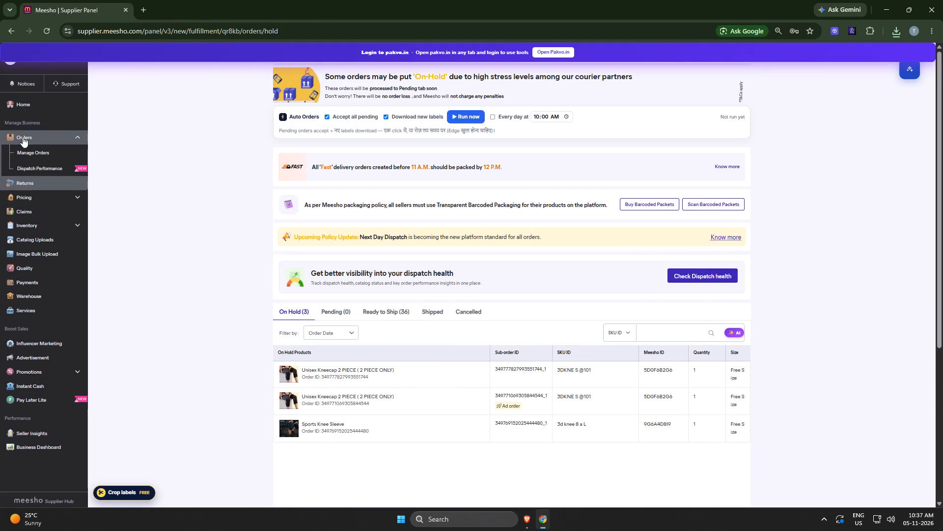
pyautogui.click(26, 108)
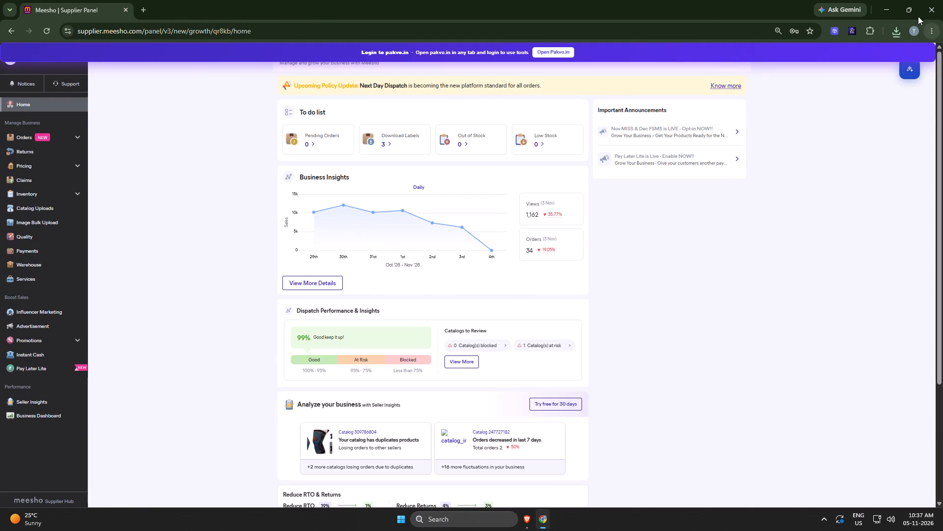